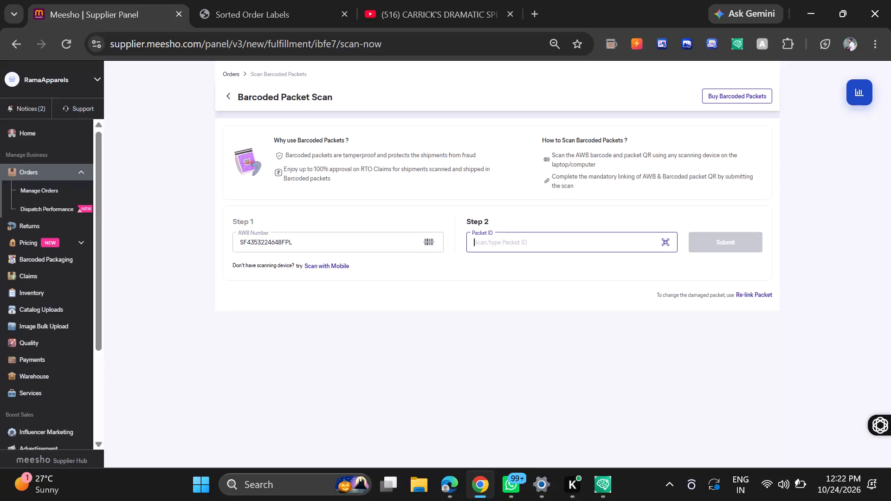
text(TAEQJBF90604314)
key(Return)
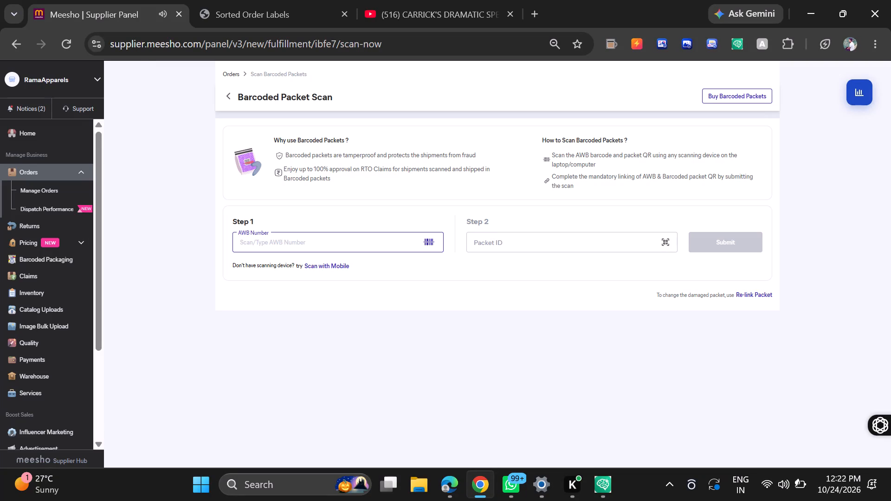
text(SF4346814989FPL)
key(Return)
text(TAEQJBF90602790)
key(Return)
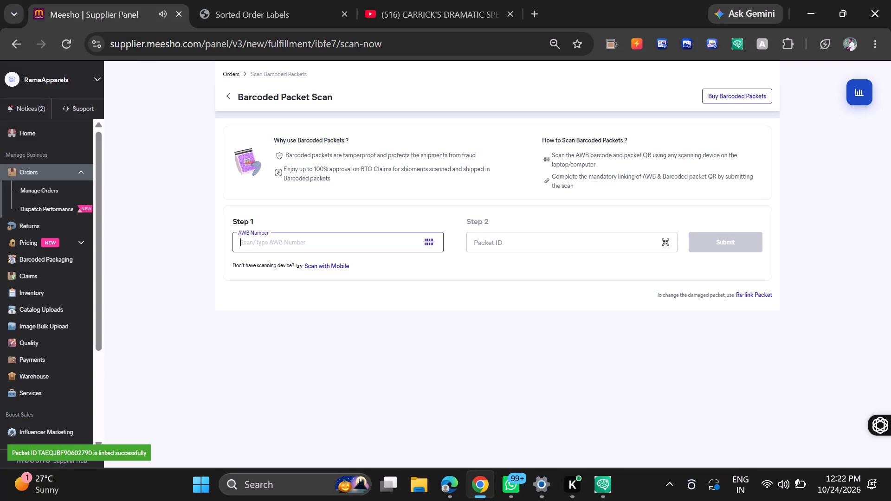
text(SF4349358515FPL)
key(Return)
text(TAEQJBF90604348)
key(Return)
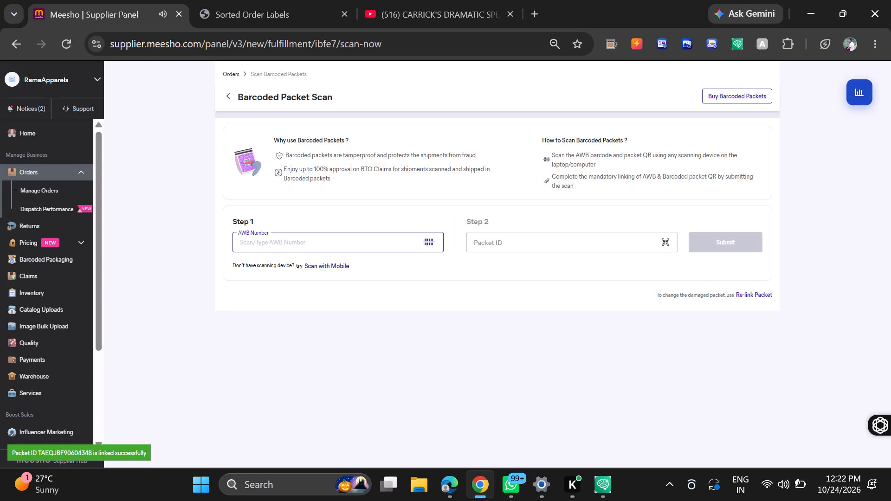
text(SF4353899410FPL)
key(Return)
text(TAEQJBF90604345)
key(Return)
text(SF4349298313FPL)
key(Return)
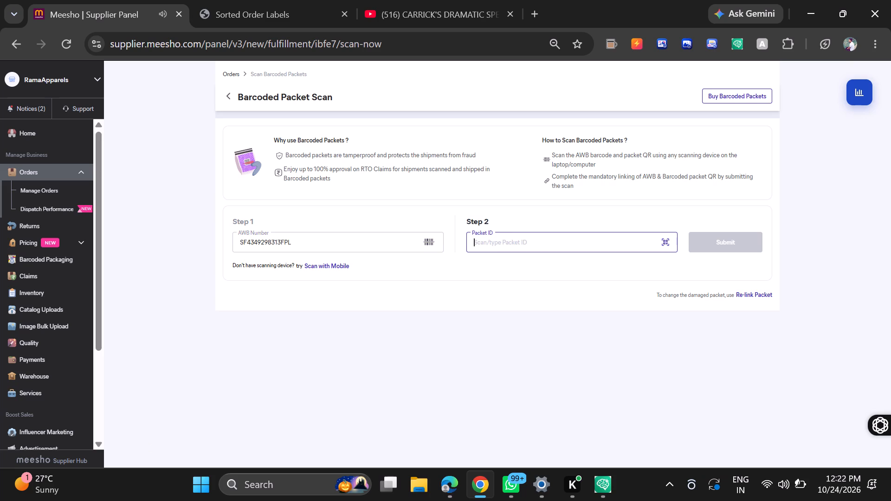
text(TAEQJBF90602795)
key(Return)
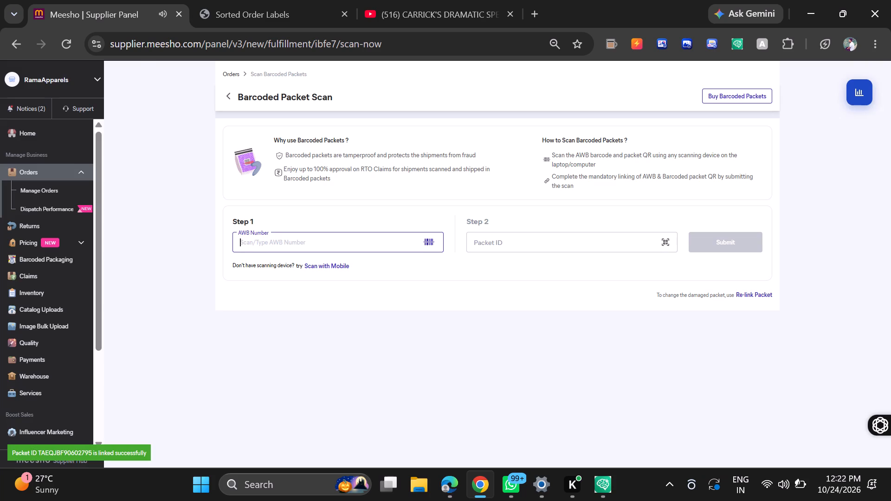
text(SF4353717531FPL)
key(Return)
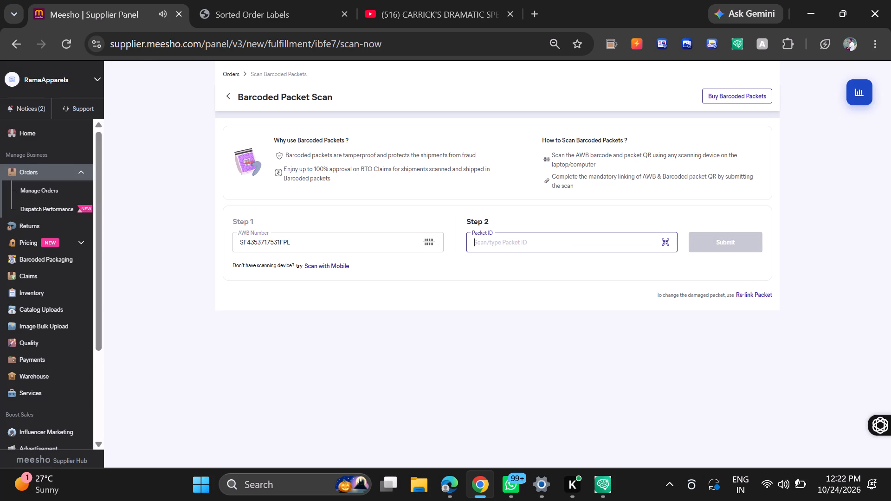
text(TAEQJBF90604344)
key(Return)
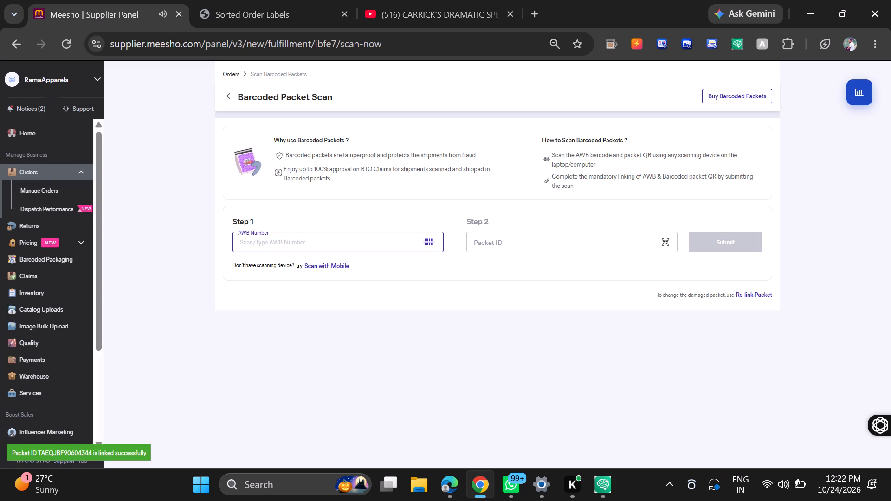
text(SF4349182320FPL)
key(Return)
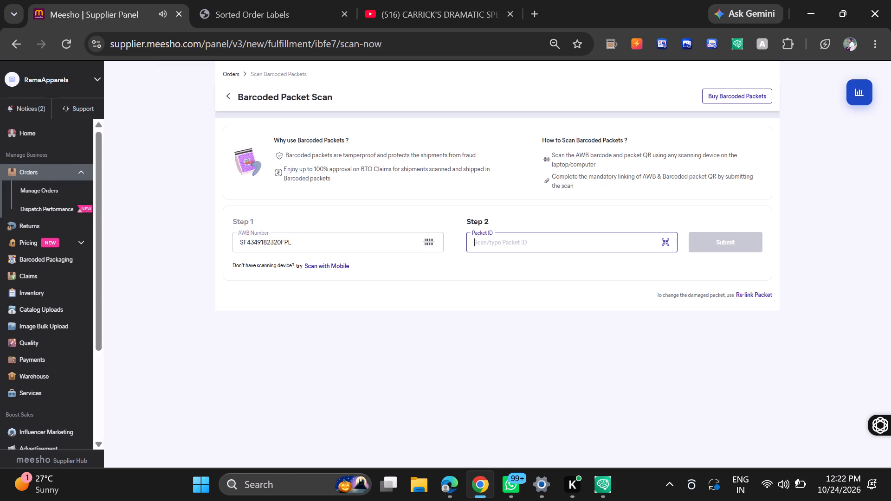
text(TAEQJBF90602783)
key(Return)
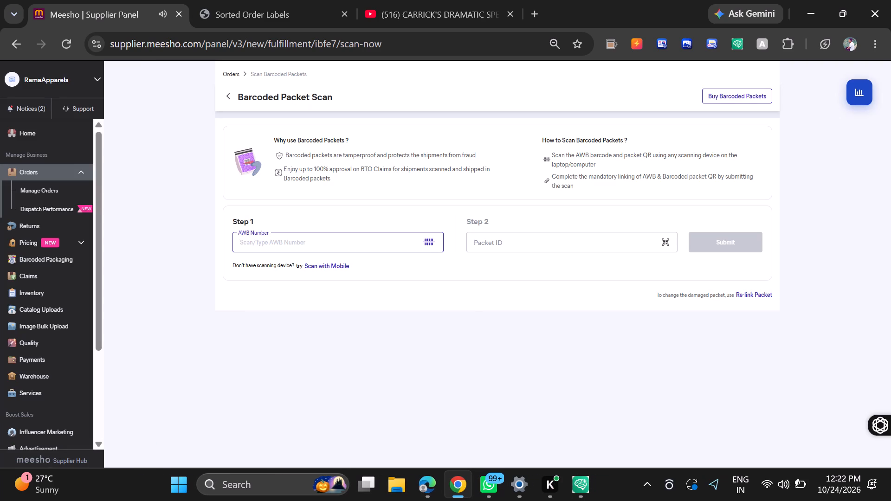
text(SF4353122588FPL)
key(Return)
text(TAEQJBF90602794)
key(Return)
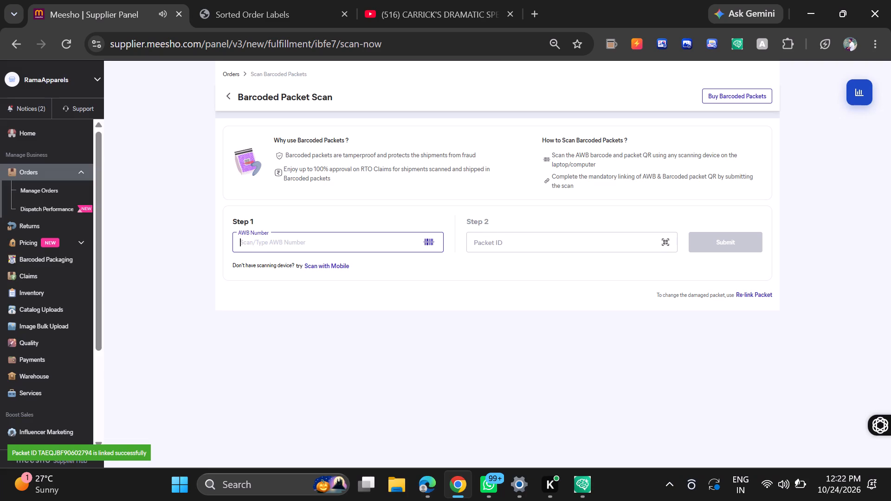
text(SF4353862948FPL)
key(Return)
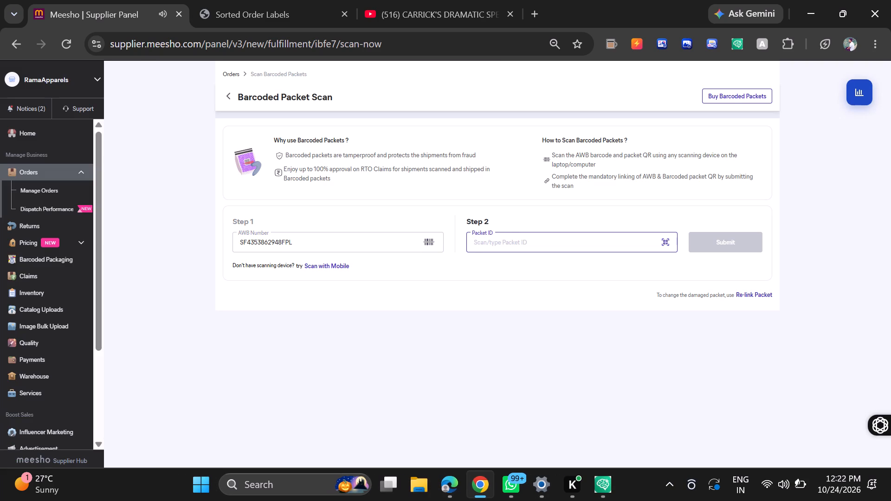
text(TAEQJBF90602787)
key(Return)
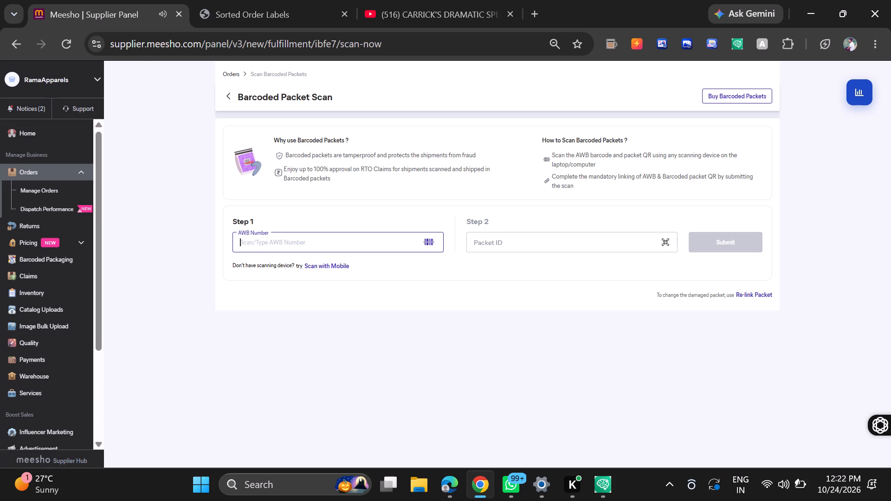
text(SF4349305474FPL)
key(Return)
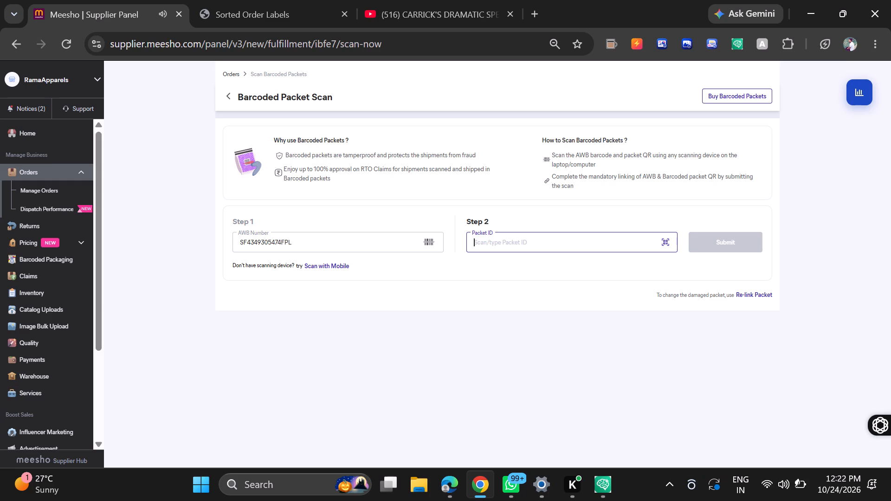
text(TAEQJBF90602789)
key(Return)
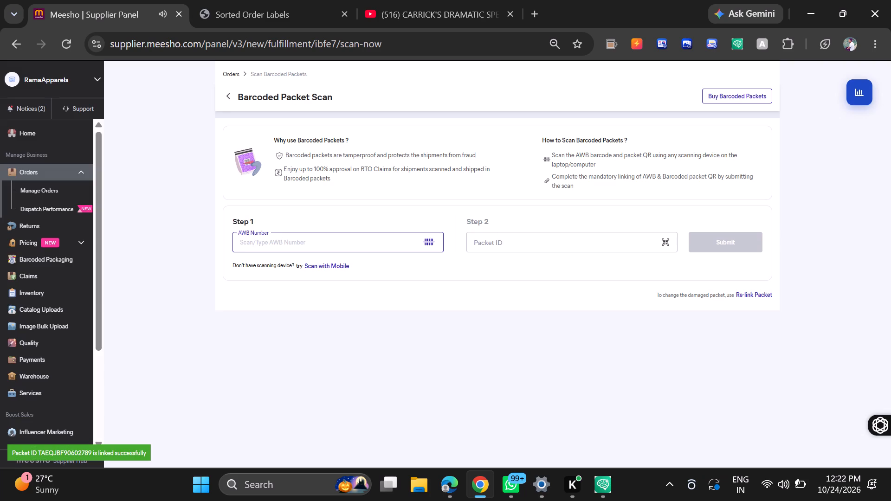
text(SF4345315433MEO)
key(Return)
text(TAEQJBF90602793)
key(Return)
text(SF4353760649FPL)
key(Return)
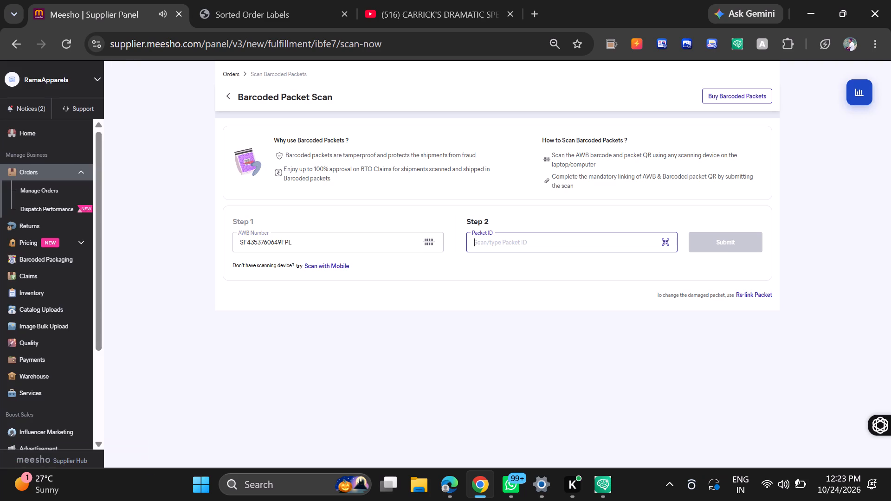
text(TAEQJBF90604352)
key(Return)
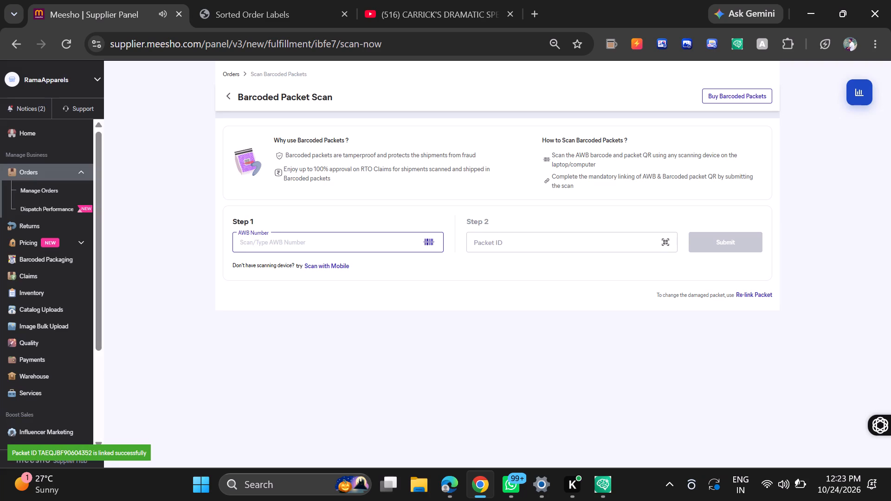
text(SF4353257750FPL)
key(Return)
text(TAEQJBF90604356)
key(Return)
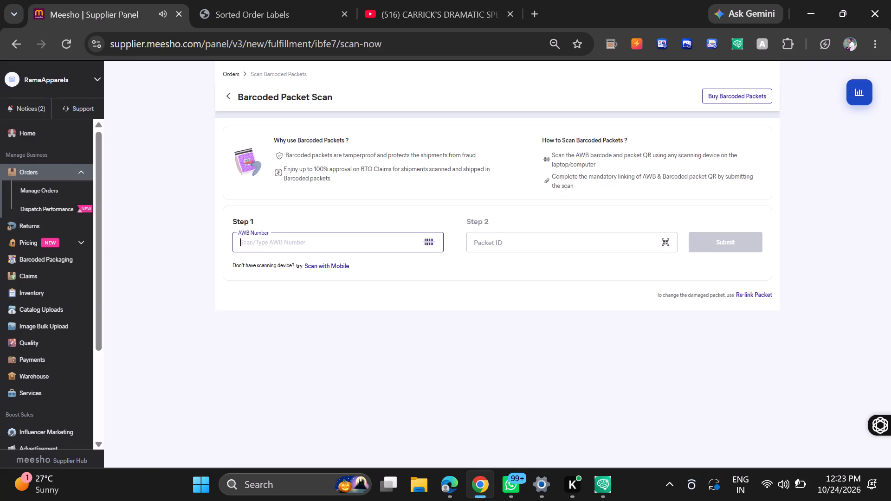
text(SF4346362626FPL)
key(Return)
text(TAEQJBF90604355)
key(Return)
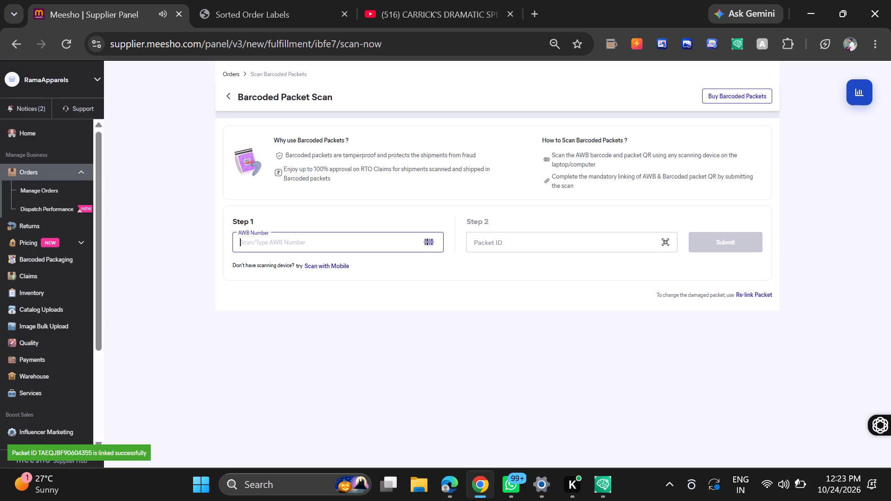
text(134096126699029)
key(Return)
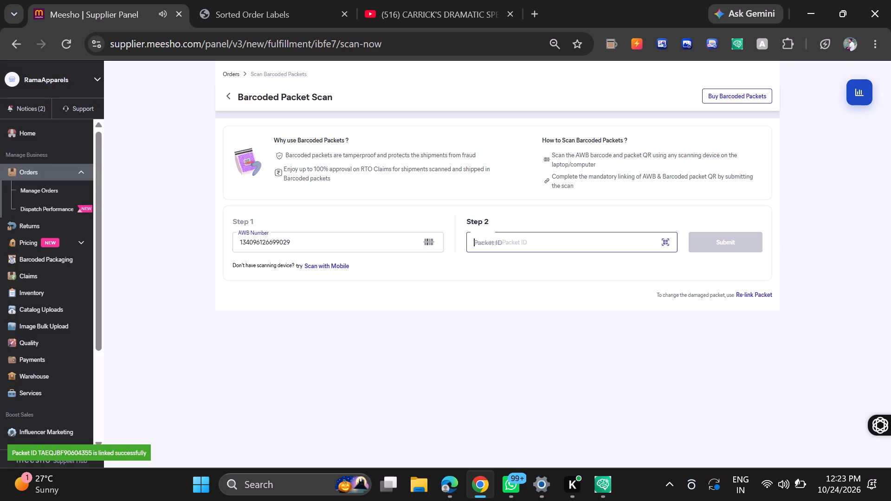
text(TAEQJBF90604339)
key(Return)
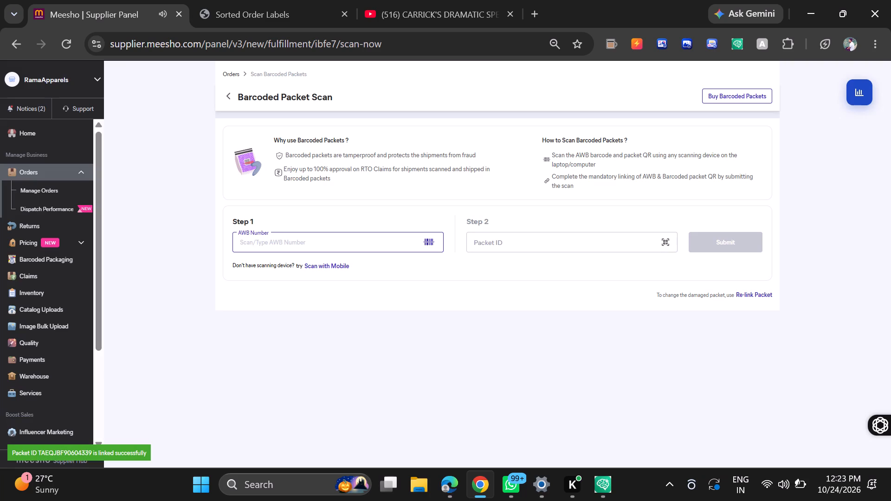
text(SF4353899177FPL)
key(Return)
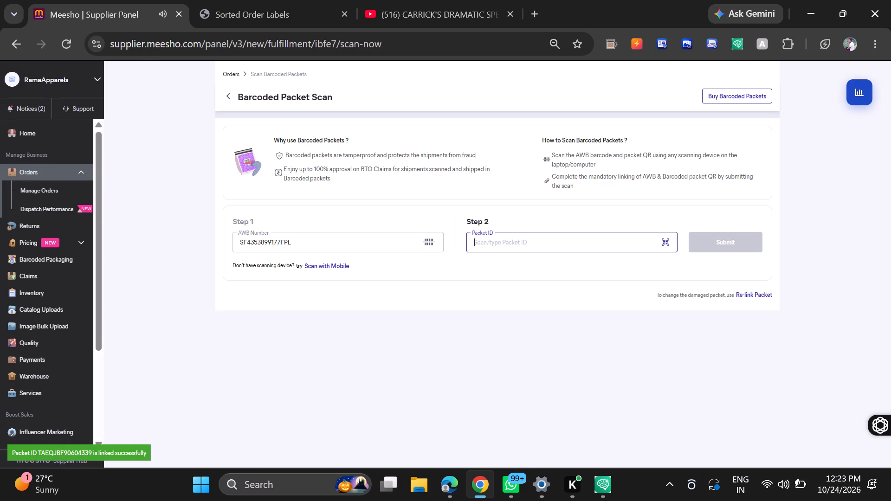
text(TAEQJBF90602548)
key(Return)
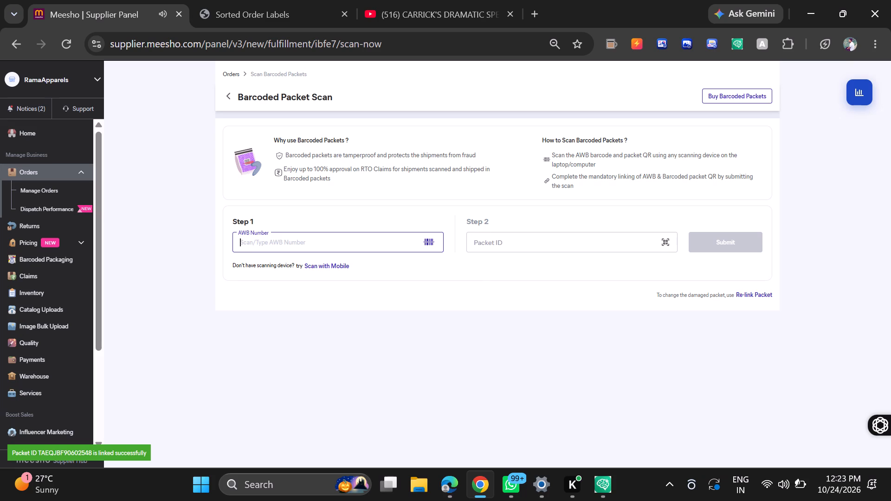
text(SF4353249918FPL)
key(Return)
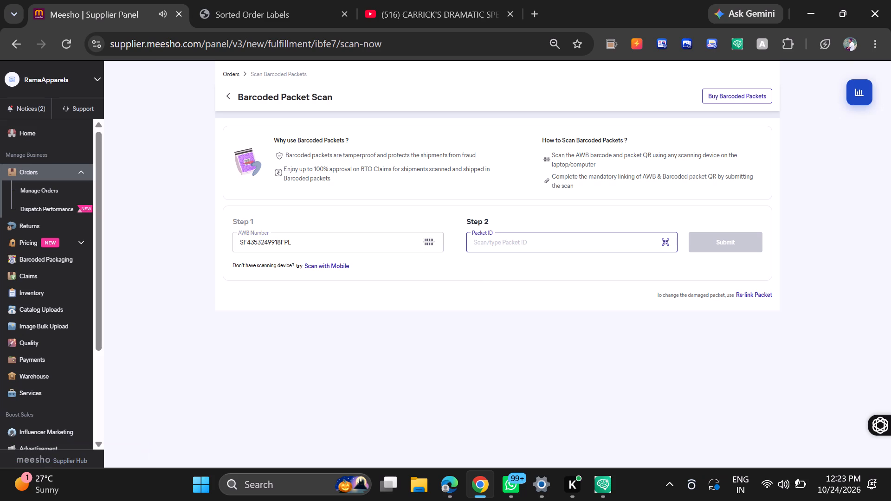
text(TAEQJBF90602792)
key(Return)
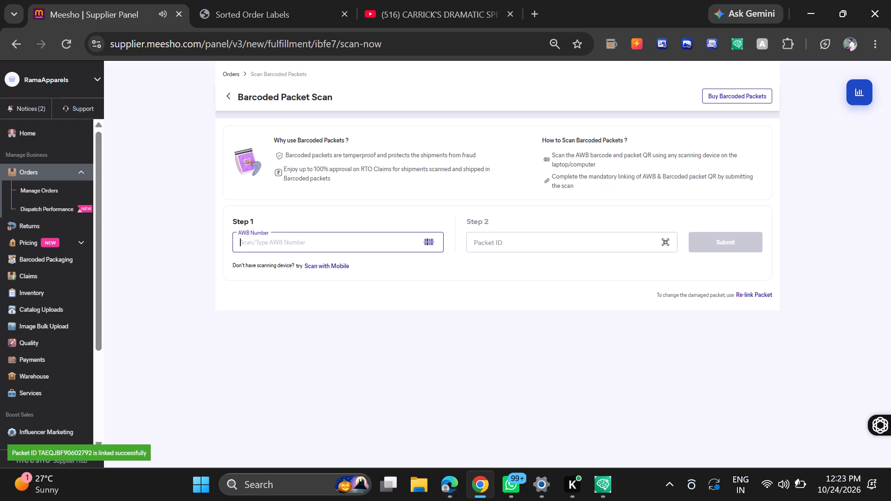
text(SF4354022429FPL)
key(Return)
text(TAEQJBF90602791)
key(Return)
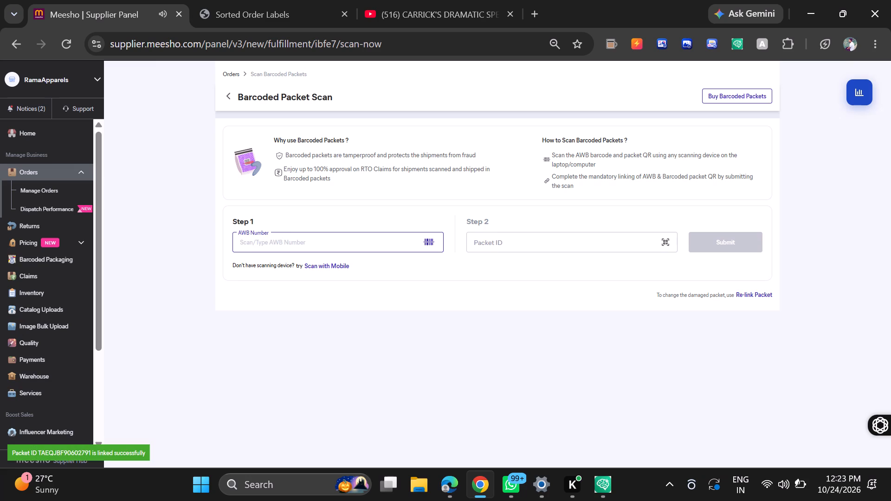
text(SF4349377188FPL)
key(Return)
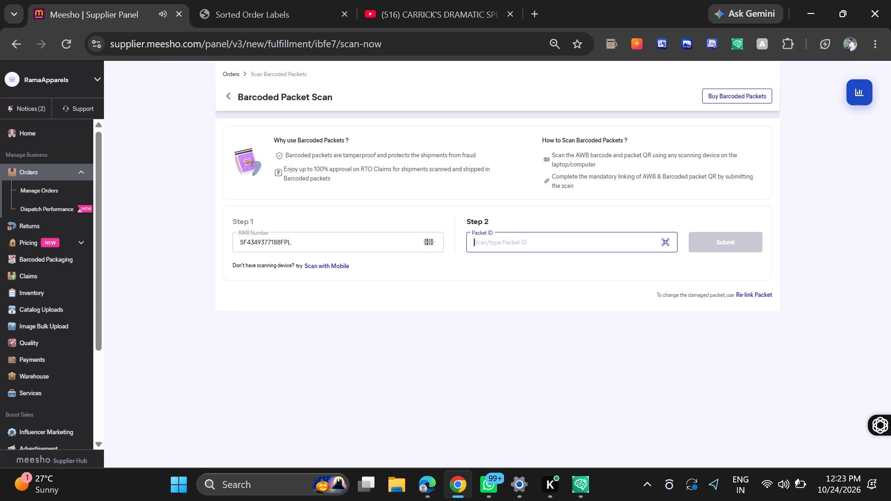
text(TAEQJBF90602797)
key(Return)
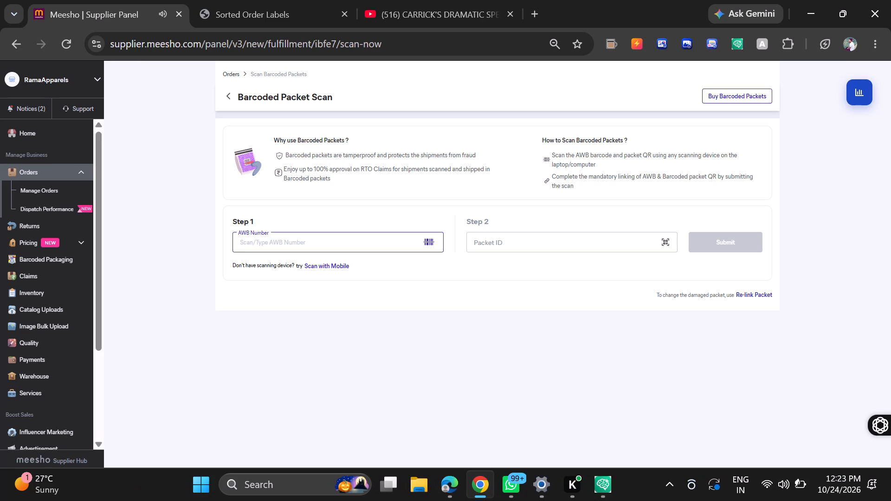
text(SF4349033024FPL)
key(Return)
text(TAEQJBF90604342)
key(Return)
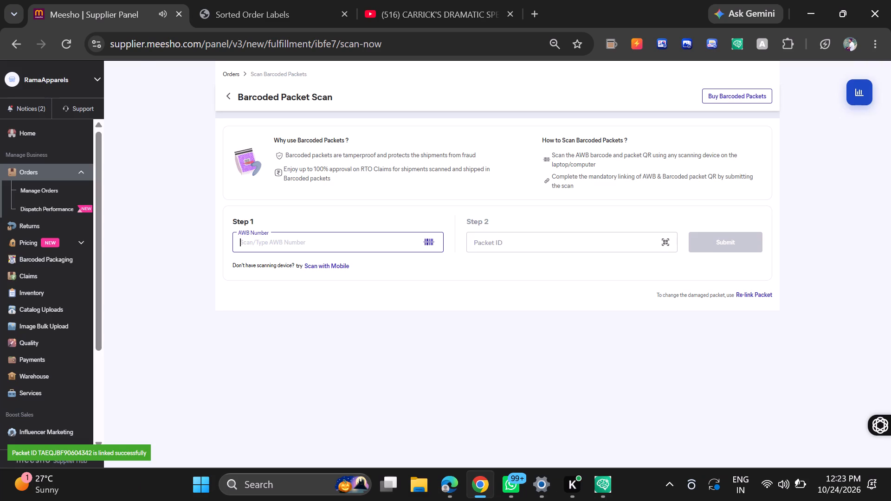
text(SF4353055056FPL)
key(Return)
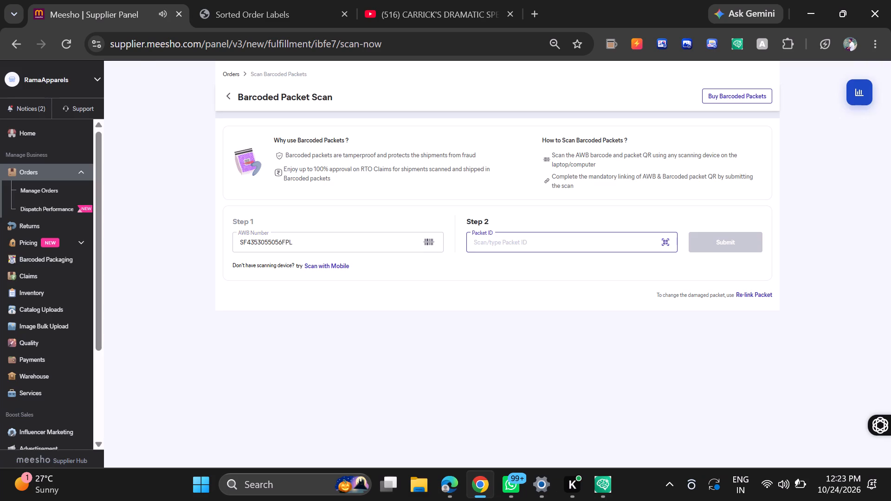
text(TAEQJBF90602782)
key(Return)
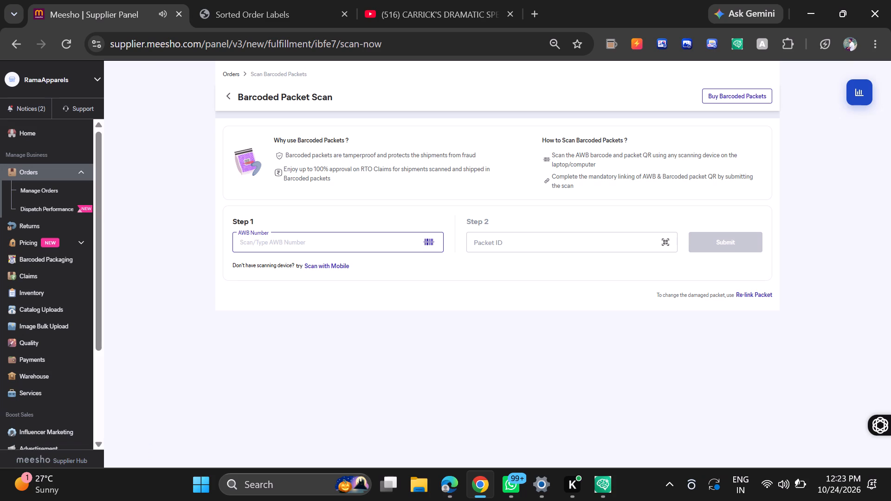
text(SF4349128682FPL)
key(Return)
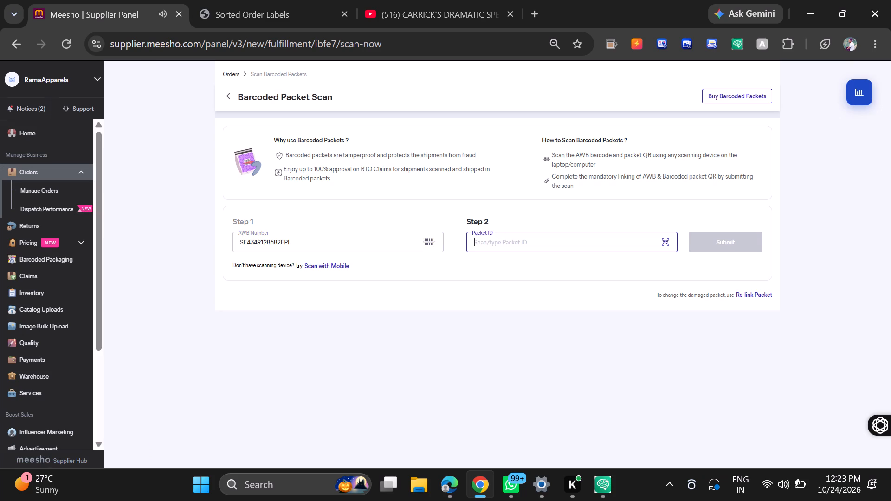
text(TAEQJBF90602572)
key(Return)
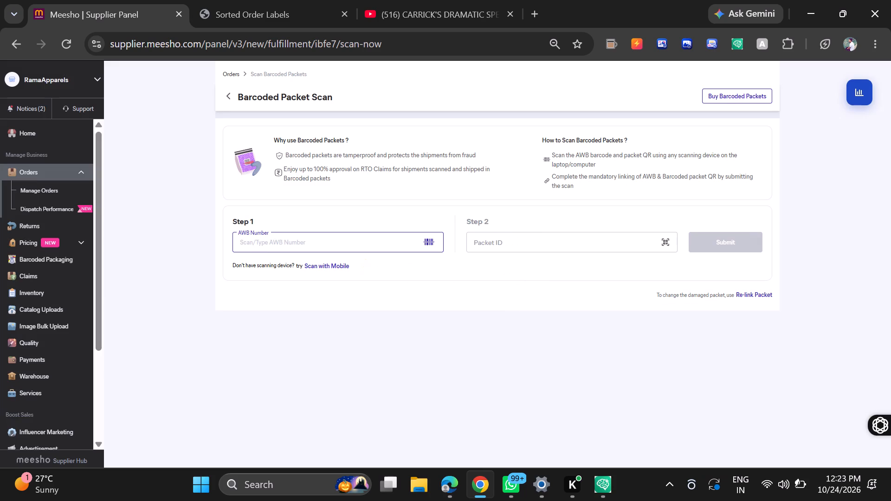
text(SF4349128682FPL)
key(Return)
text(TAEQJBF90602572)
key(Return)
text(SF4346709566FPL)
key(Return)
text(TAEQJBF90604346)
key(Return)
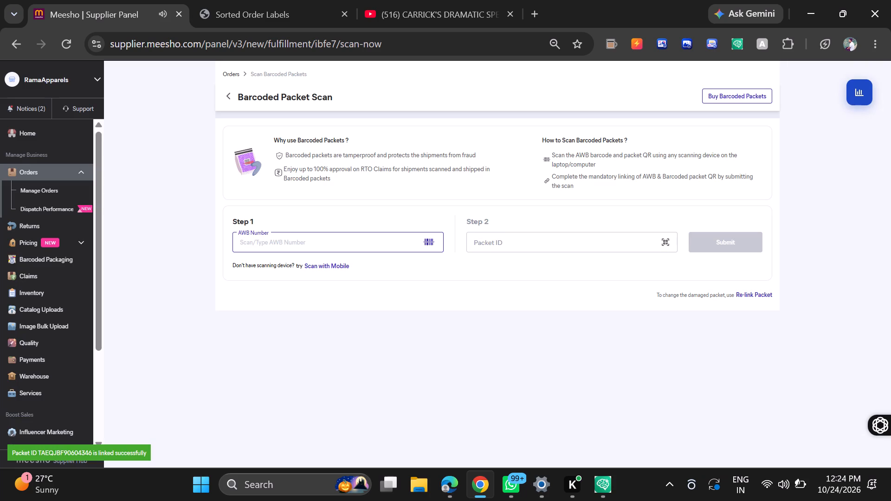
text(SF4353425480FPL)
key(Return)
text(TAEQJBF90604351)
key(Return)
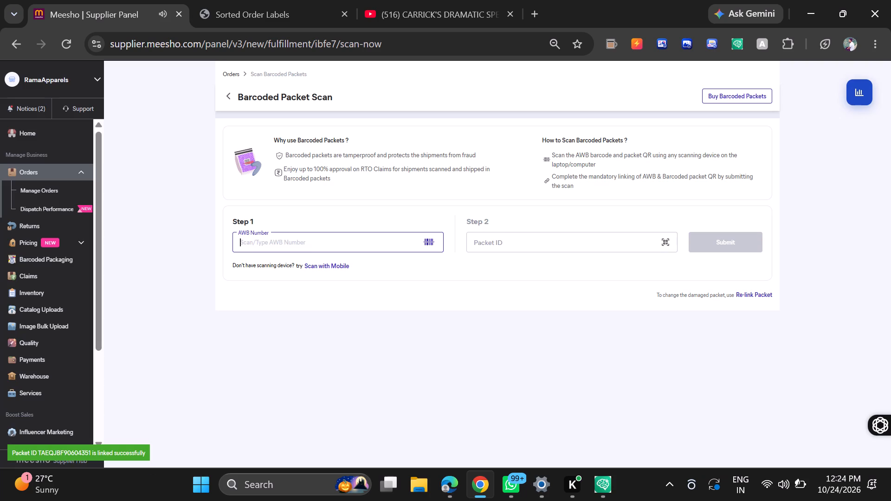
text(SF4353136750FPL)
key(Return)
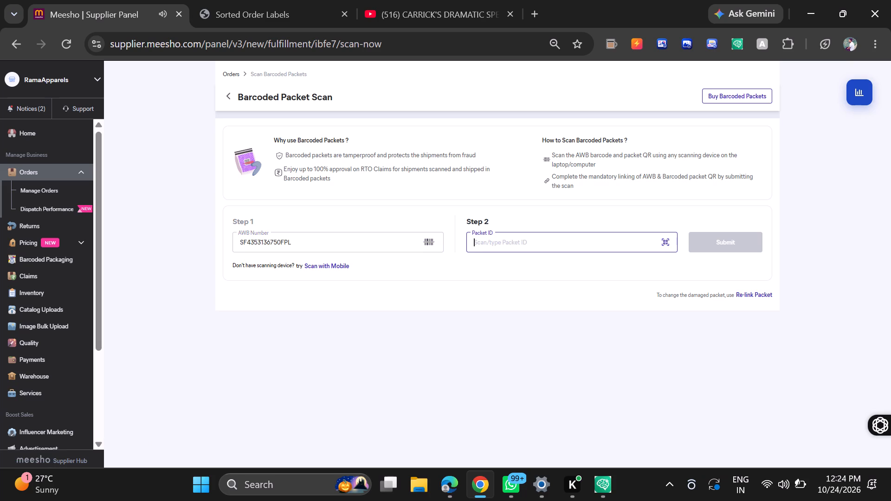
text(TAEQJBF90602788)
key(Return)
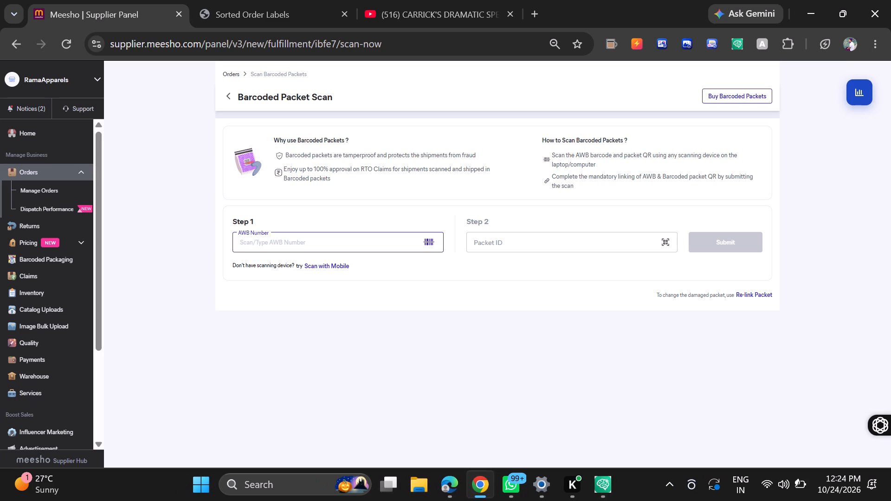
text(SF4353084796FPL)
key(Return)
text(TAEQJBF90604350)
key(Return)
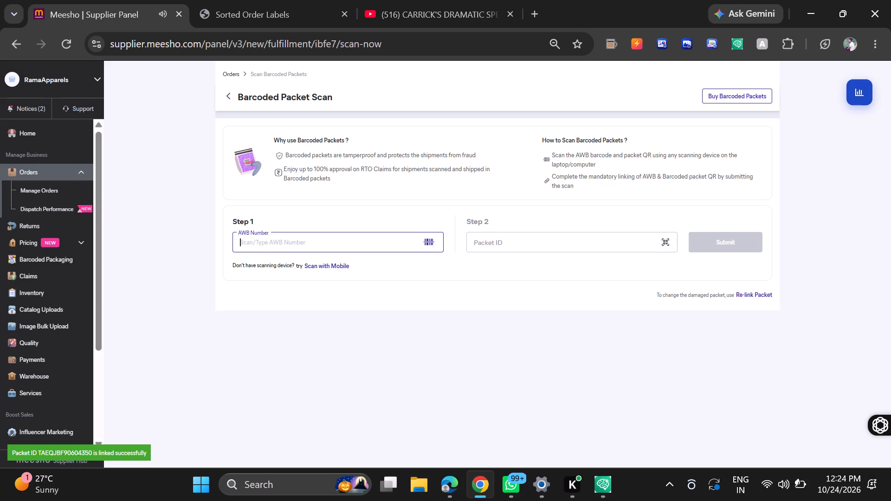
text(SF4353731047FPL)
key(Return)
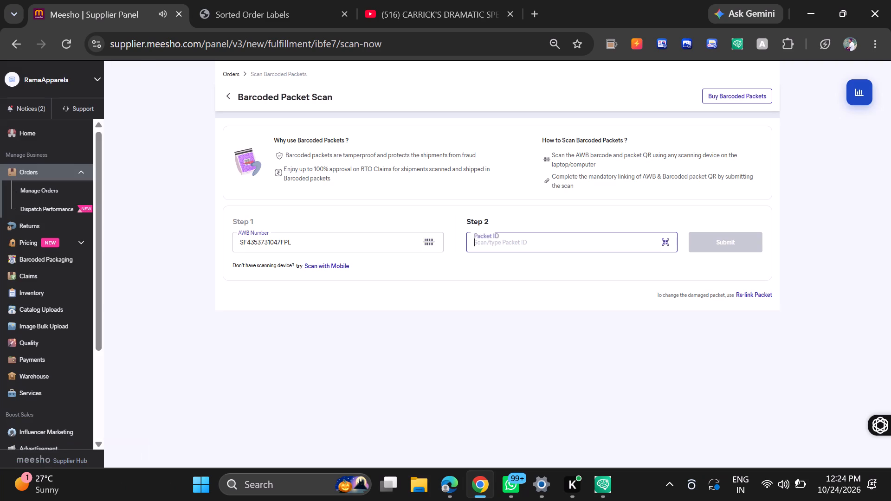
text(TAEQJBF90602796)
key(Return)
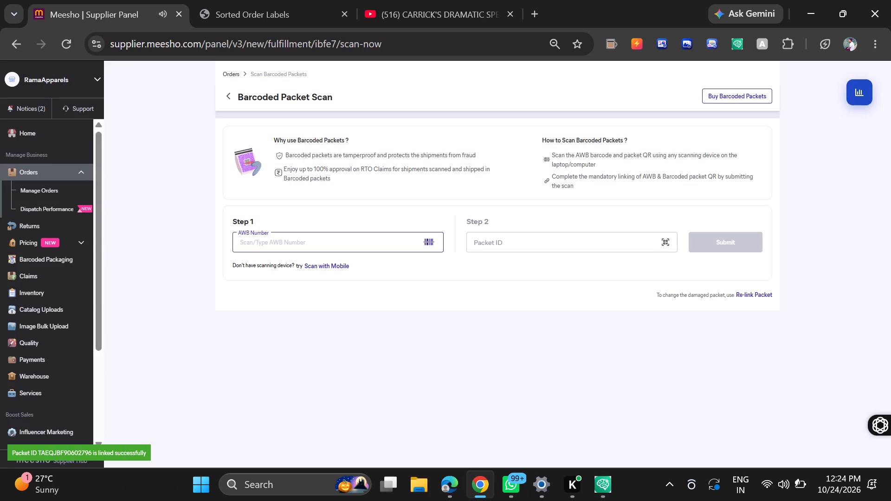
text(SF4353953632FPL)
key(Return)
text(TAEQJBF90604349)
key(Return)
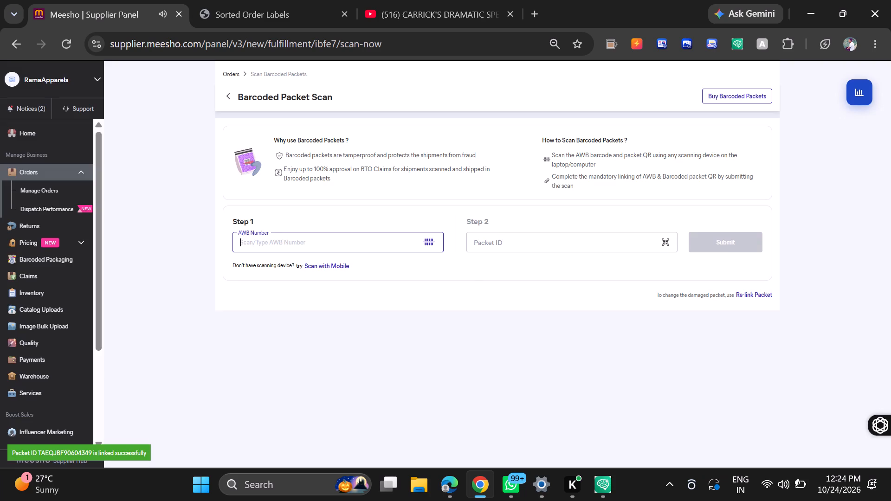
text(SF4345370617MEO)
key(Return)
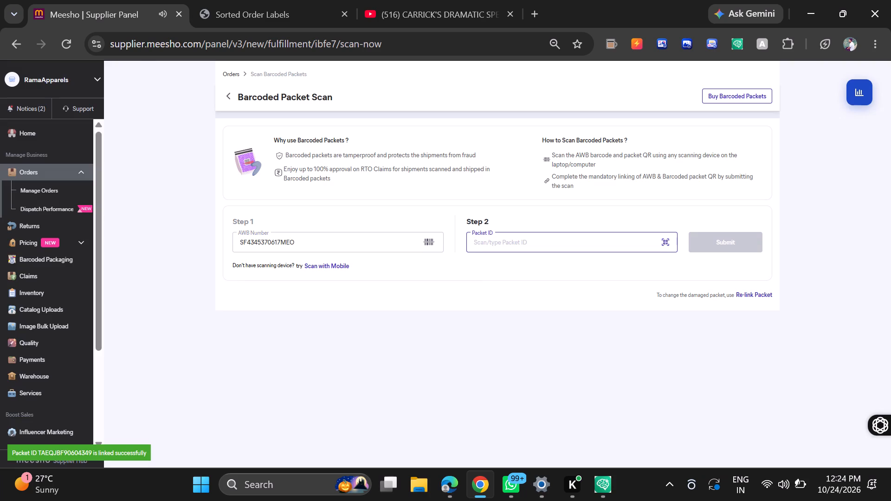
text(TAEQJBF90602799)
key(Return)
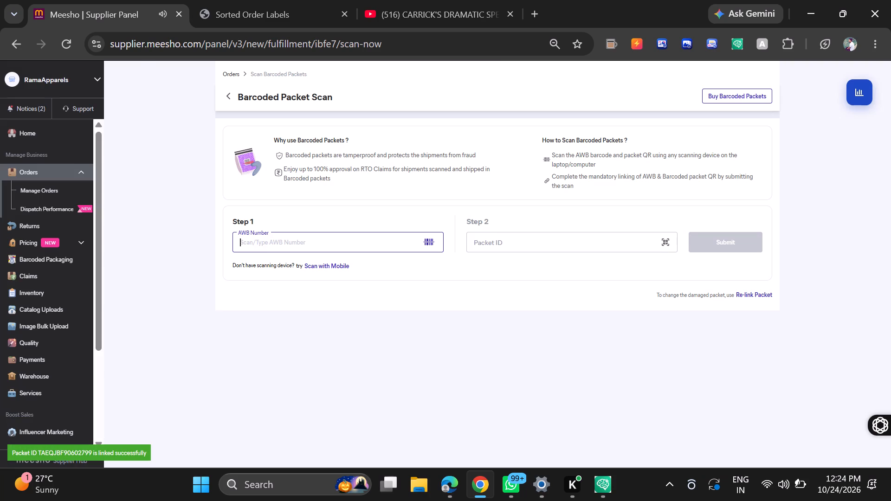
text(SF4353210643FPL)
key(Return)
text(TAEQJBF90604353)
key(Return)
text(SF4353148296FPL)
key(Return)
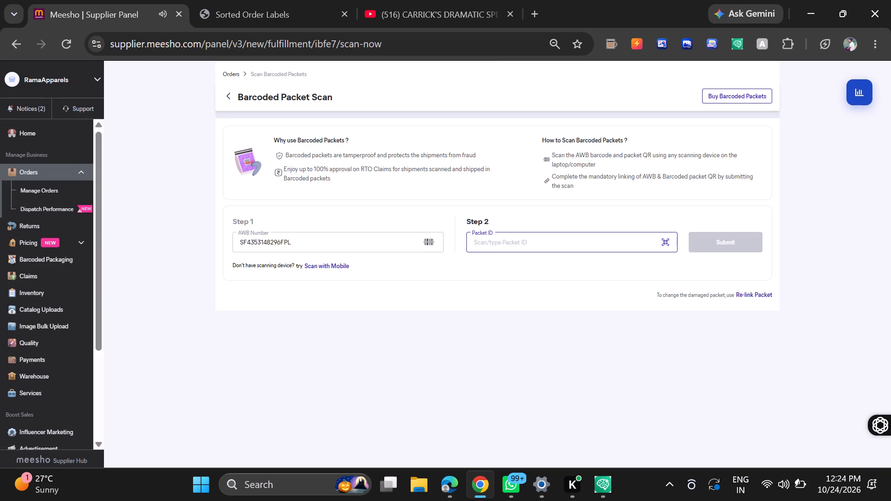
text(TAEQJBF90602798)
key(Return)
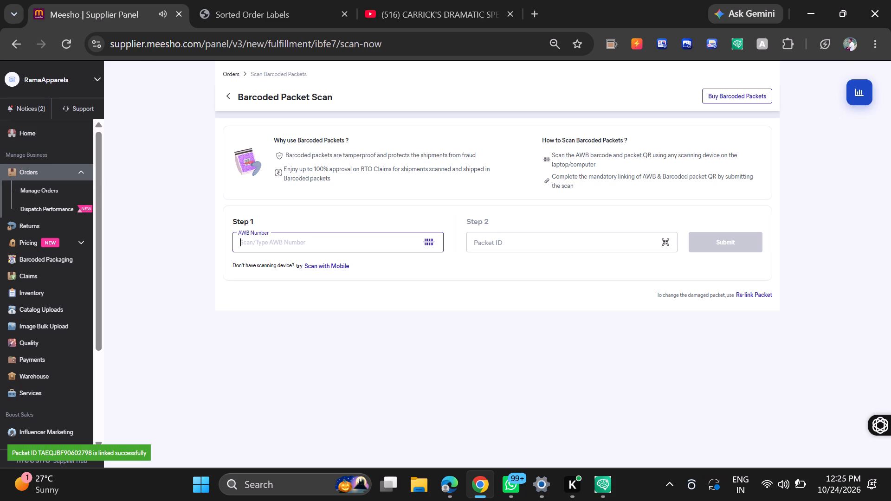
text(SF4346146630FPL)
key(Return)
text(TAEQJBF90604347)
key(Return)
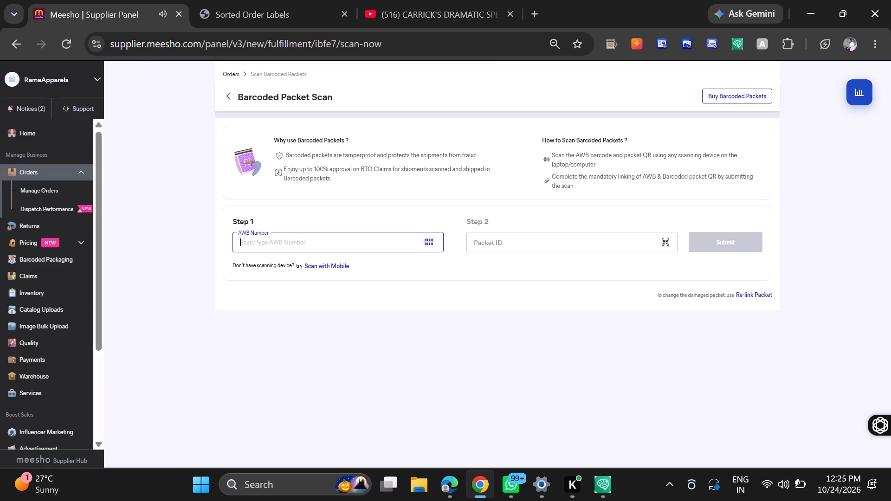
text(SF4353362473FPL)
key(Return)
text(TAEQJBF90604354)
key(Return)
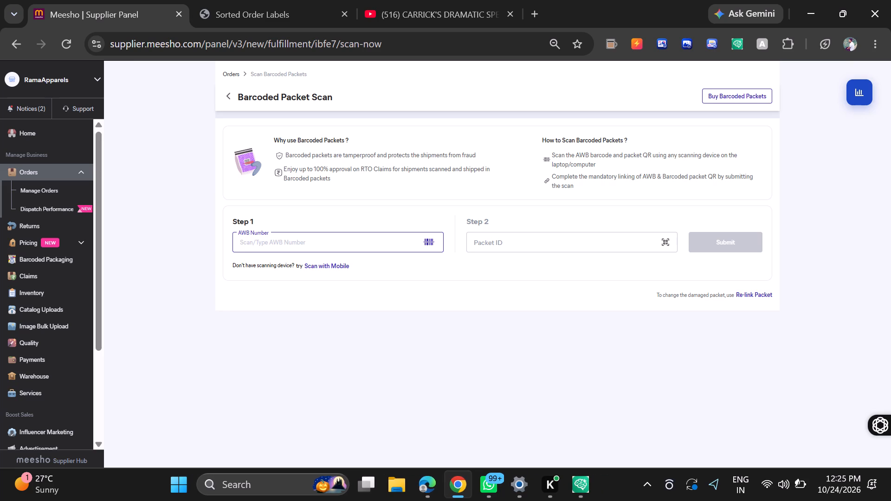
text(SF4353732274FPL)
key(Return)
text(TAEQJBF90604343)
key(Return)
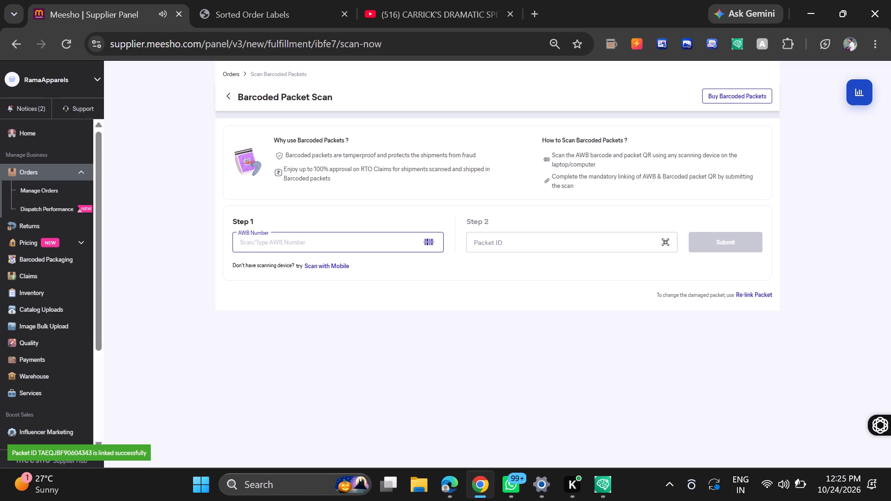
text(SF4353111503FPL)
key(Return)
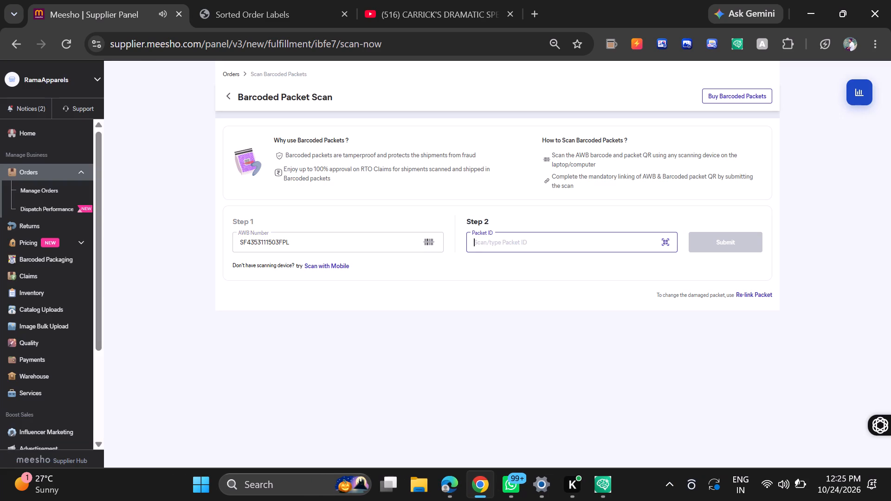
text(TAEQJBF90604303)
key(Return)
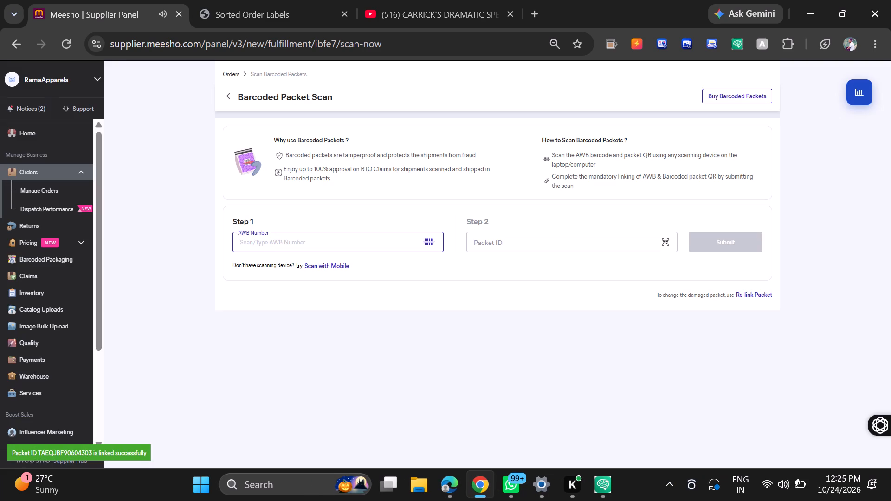
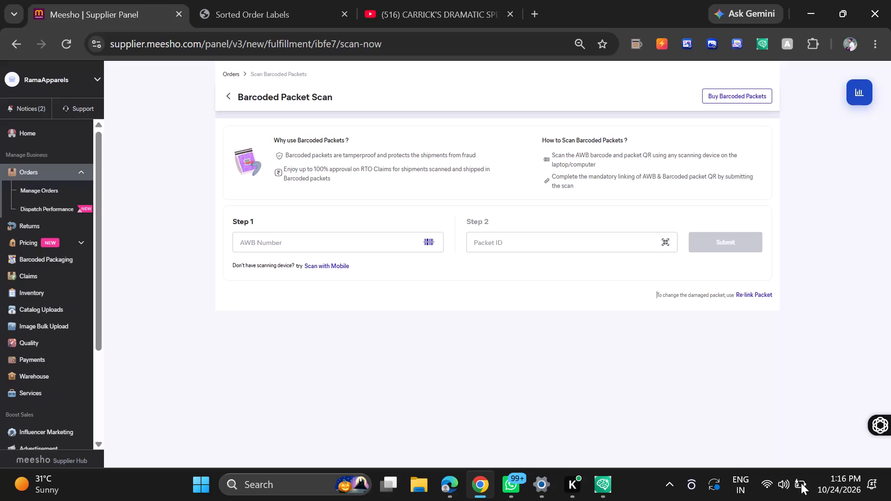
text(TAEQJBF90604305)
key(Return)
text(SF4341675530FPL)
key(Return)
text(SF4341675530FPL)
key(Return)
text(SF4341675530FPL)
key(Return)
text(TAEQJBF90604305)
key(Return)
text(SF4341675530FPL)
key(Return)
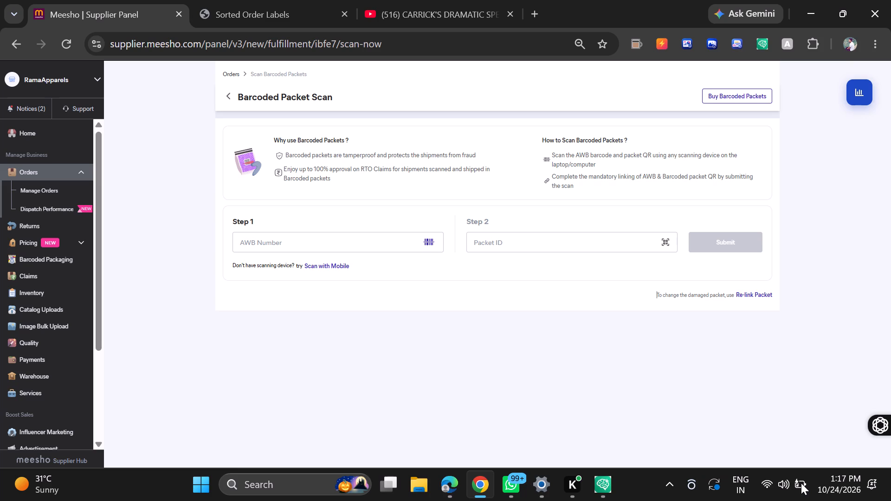
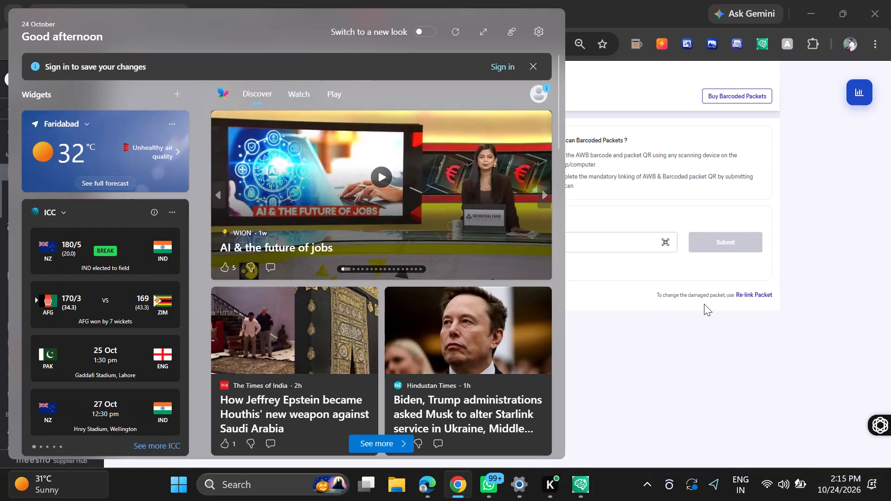
Dismiss the widgets board and reload the Barcoded Packet Scan page.
click(645, 359)
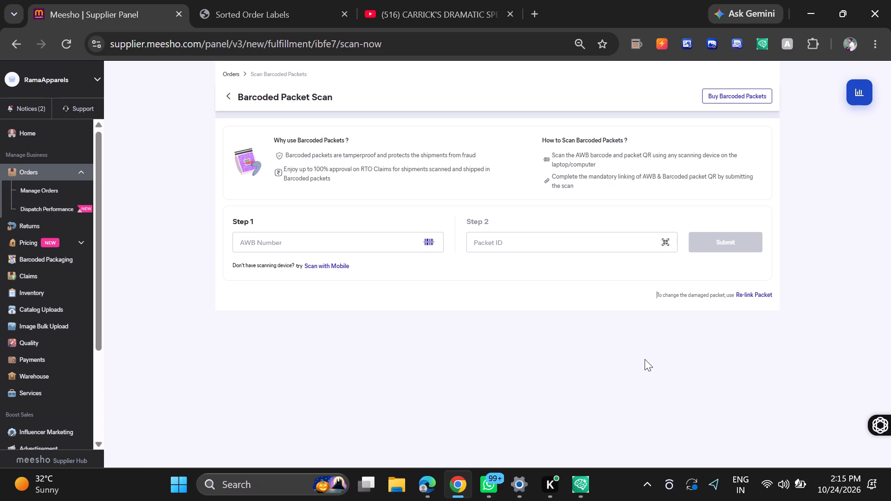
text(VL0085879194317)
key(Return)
click(380, 243)
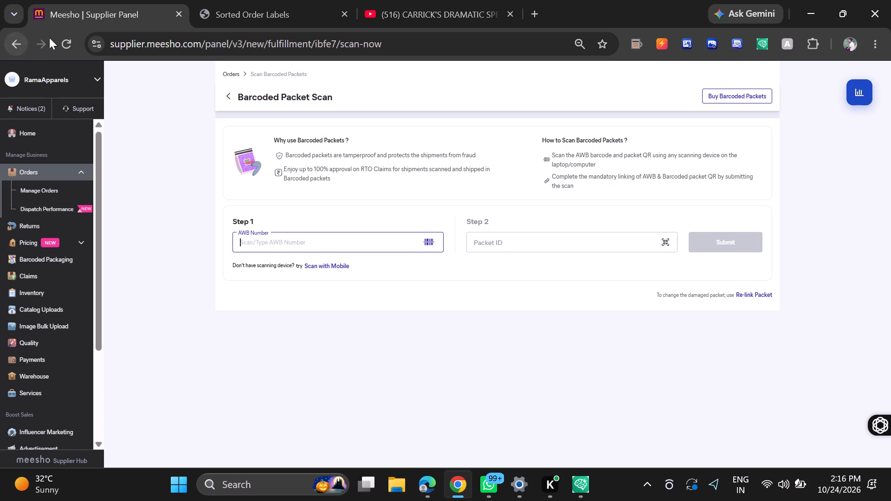
click(69, 45)
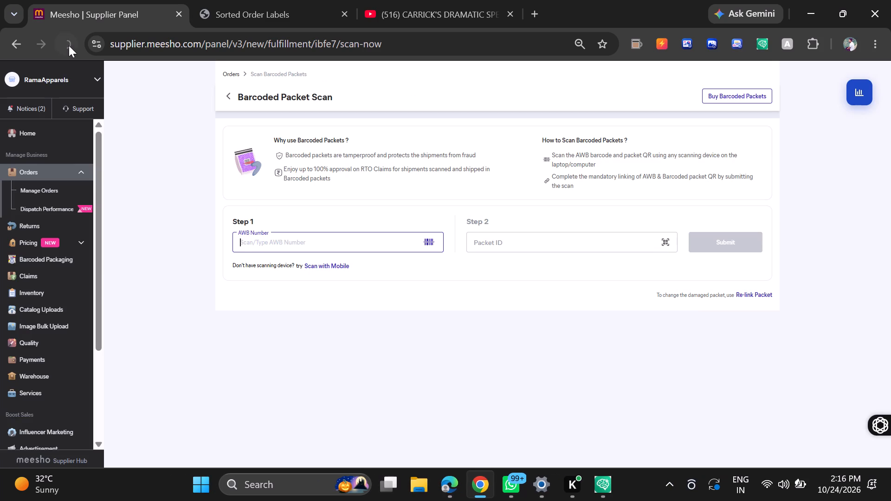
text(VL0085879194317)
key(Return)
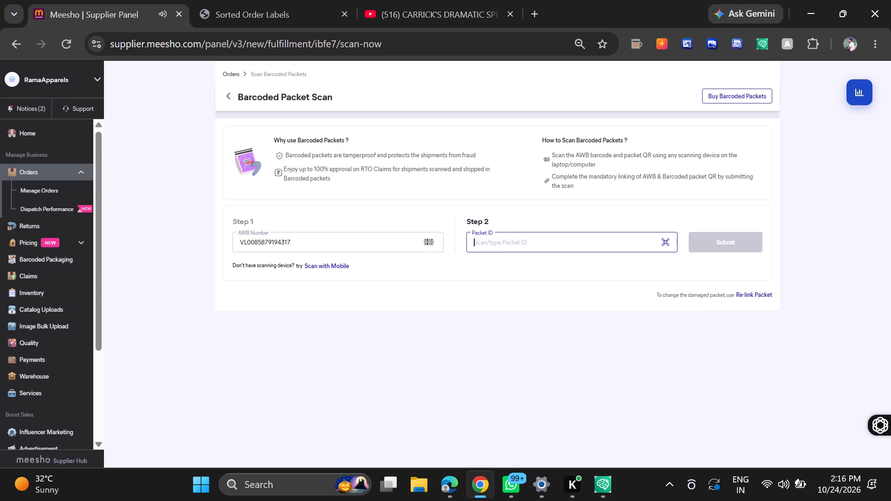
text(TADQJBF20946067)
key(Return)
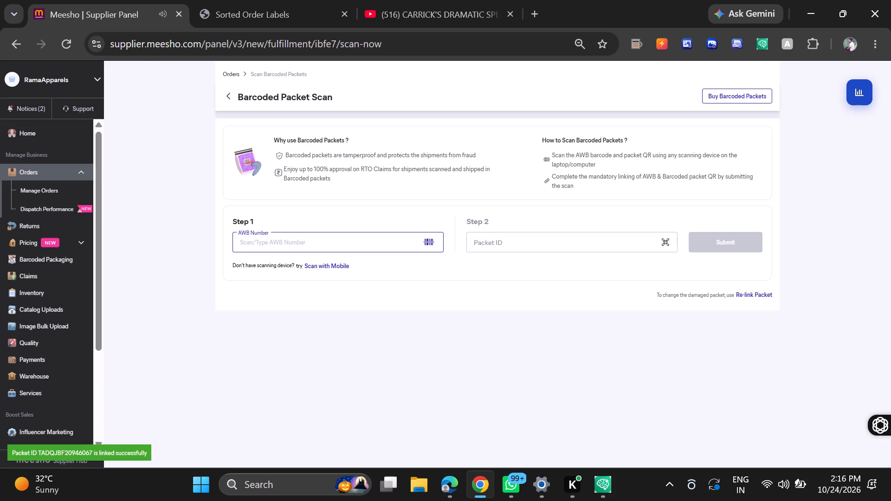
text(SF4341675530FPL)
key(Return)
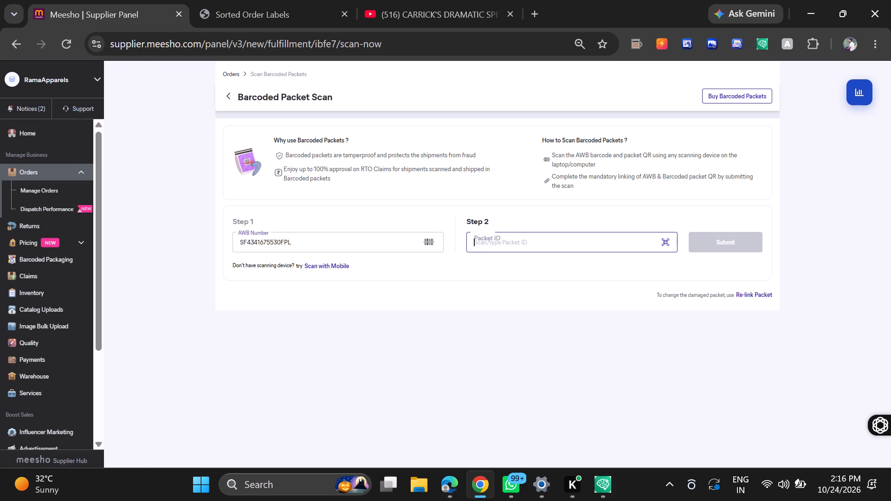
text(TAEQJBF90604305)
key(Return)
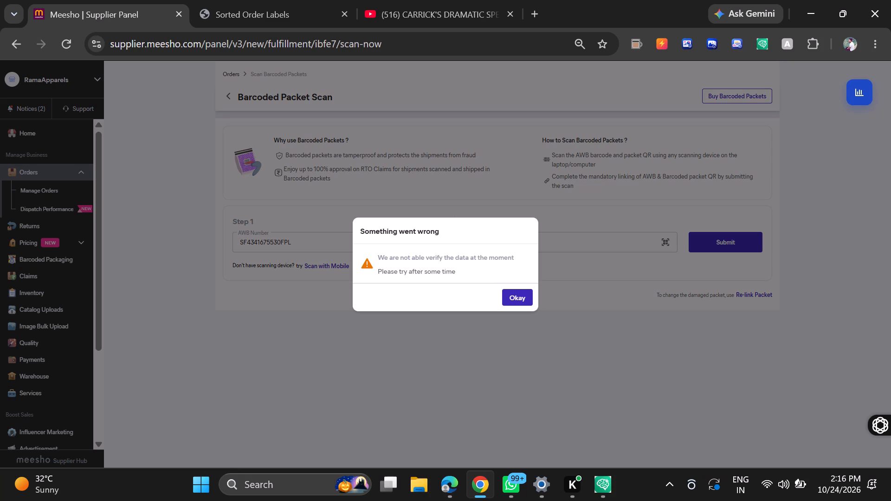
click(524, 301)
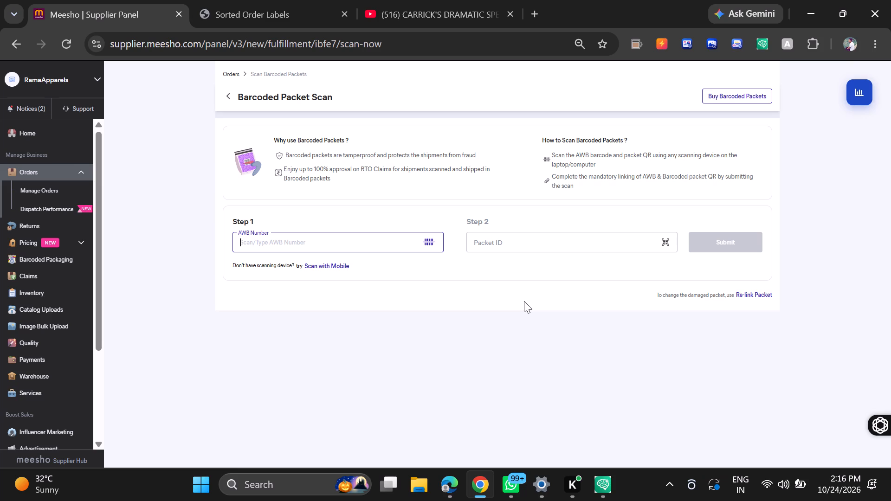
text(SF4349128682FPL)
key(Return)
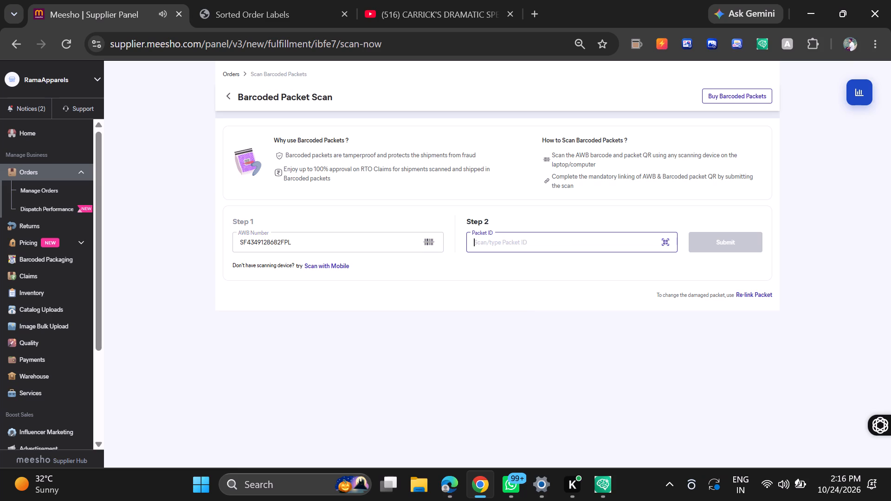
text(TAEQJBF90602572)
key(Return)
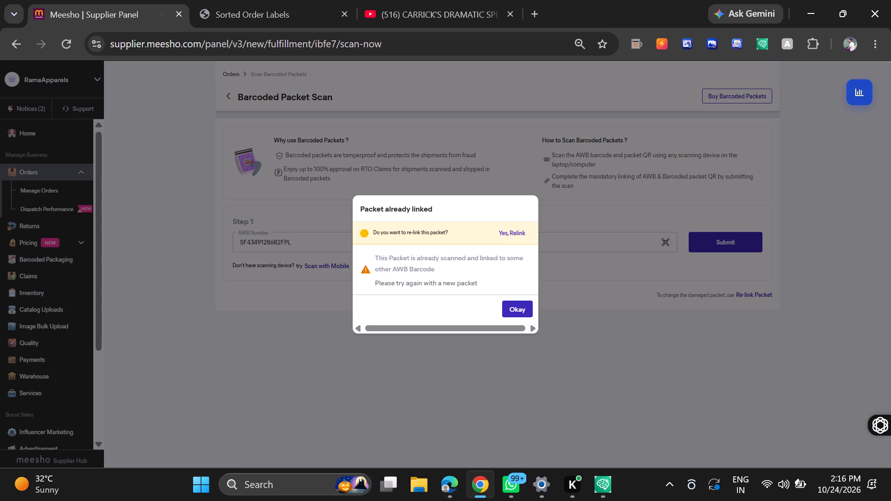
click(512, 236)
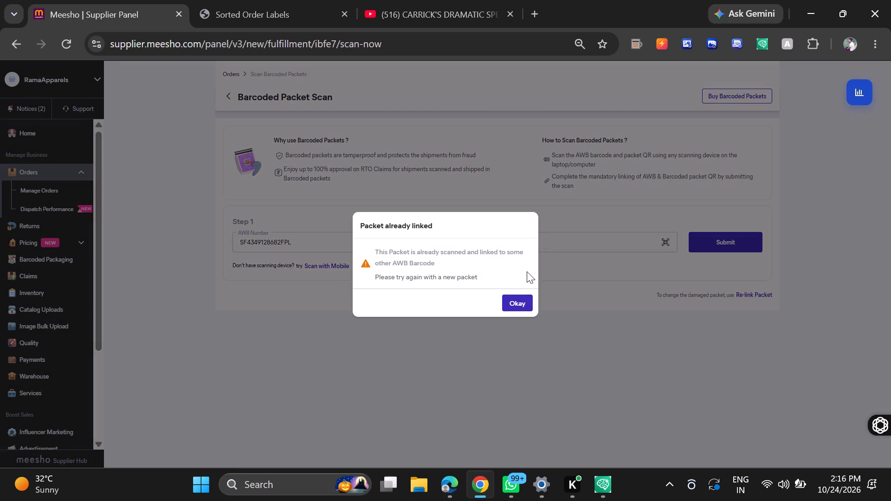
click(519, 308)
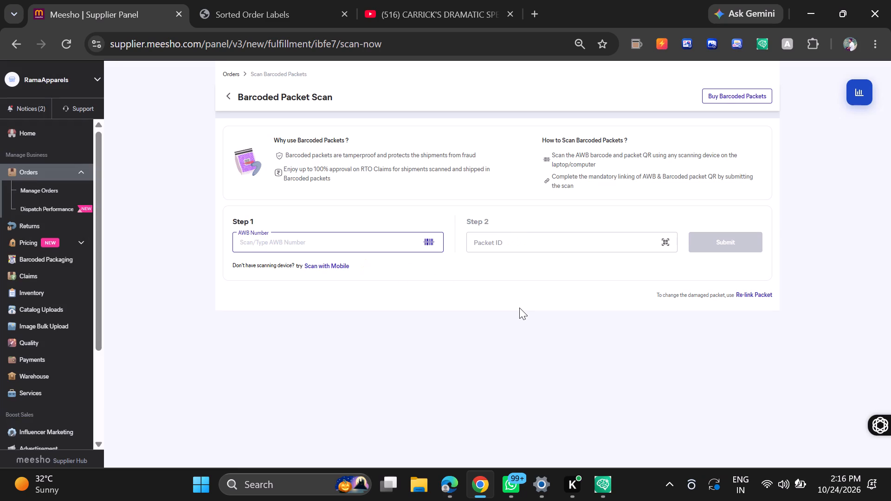
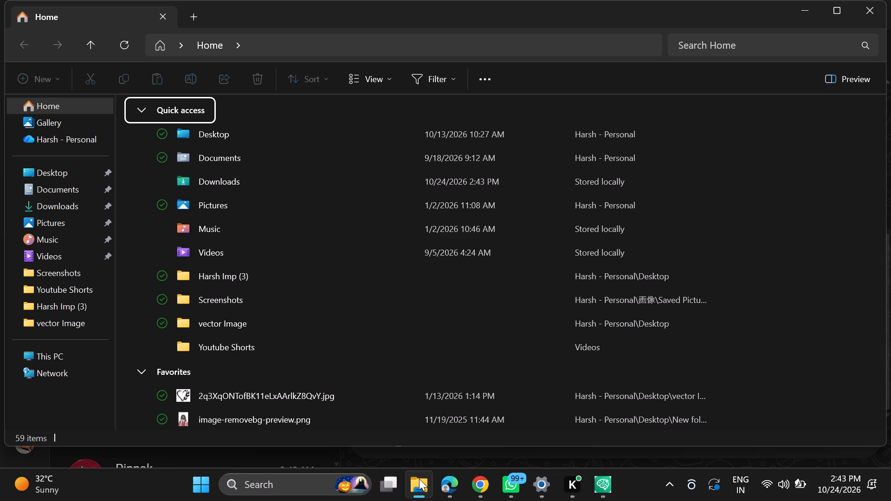
Open "Meesho Plan of Action (POA) - Blocked Catalogs (Quality).docx" from the Downloads folder in Word, maximized, with editing enabled.
click(56, 210)
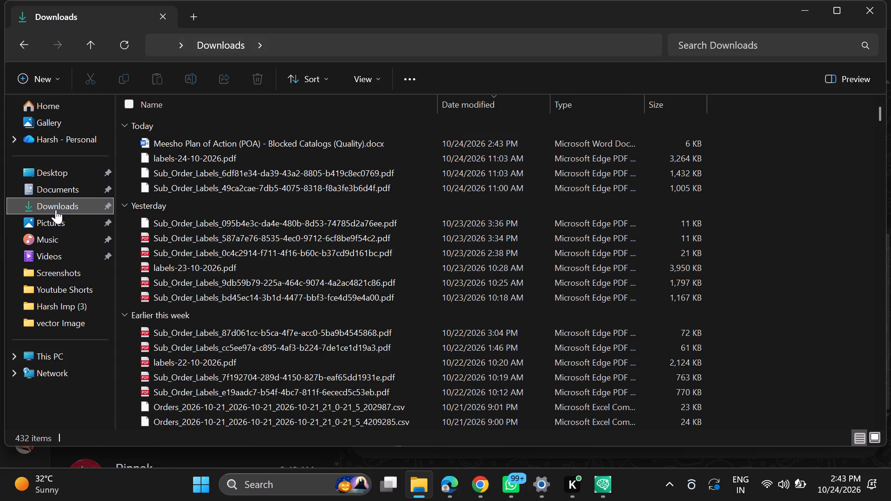
double_click(230, 139)
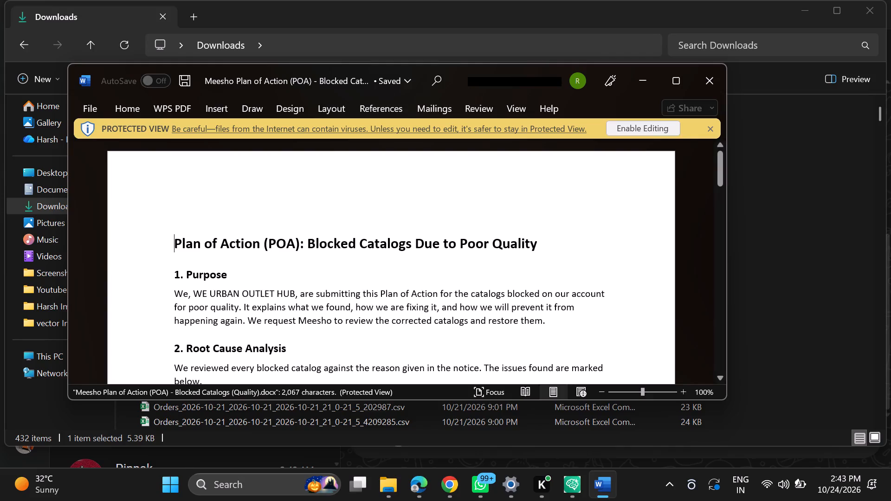
click(676, 87)
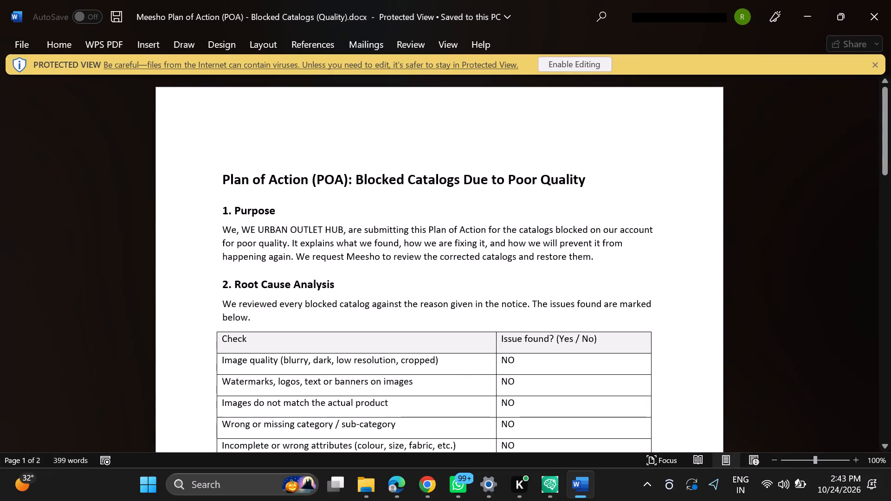
click(589, 65)
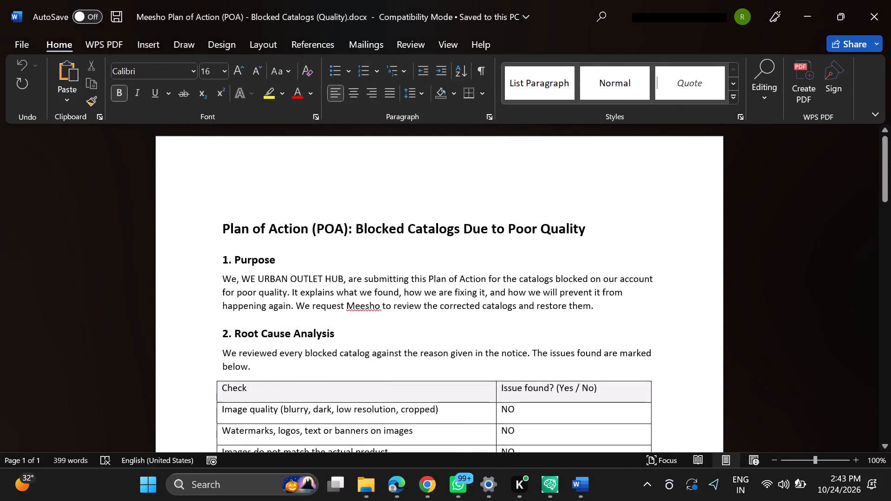
Read through the Plan of Action from the Purpose section down to the signatory fields at the end.
scroll(469, 274, down, 6)
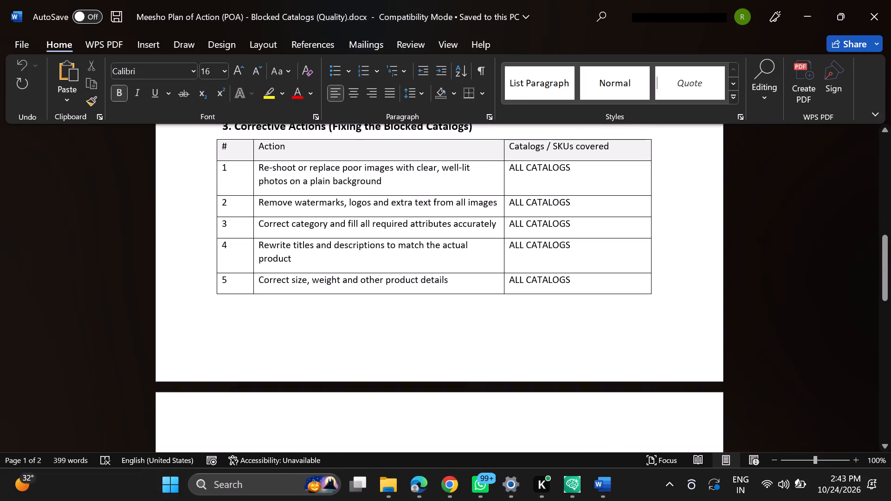
scroll(469, 274, up, 1)
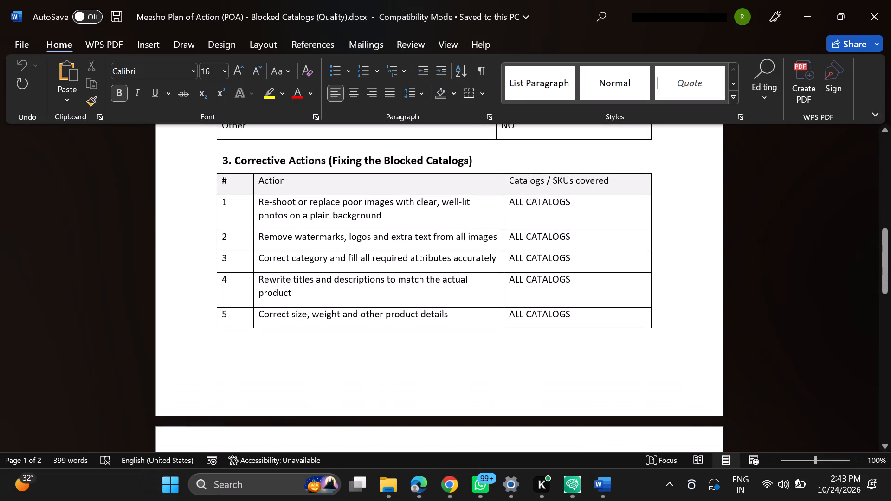
scroll(469, 274, down, 6)
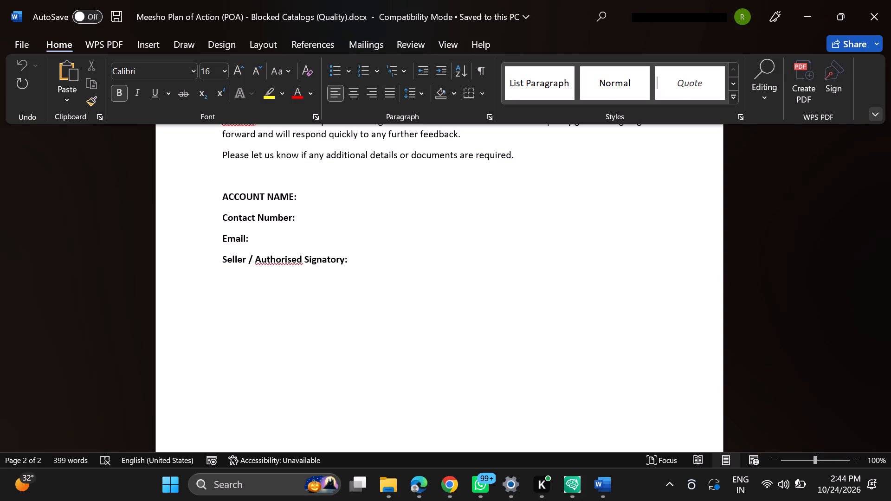
Preview the document's two pages for printing and choose the EPSON L130 Series as the printer.
key(ctrl+p)
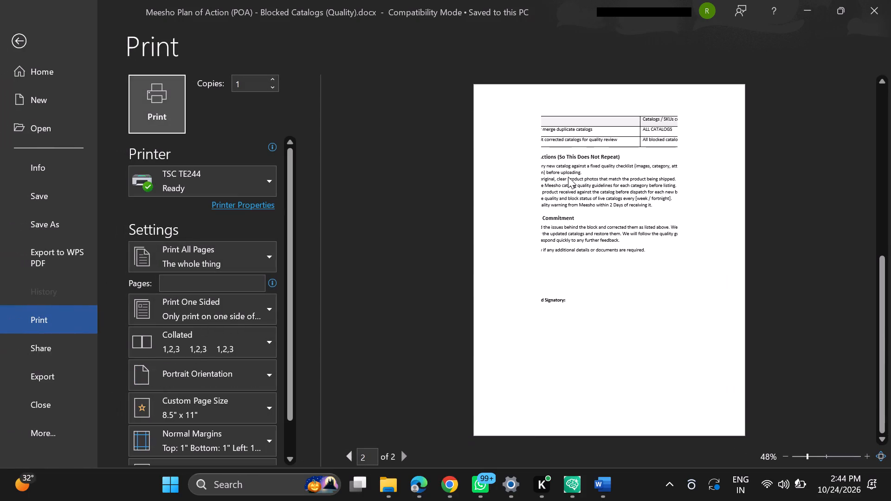
scroll(568, 177, down, 1)
scroll(568, 177, up, 3)
scroll(568, 177, down, 3)
scroll(568, 177, up, 7)
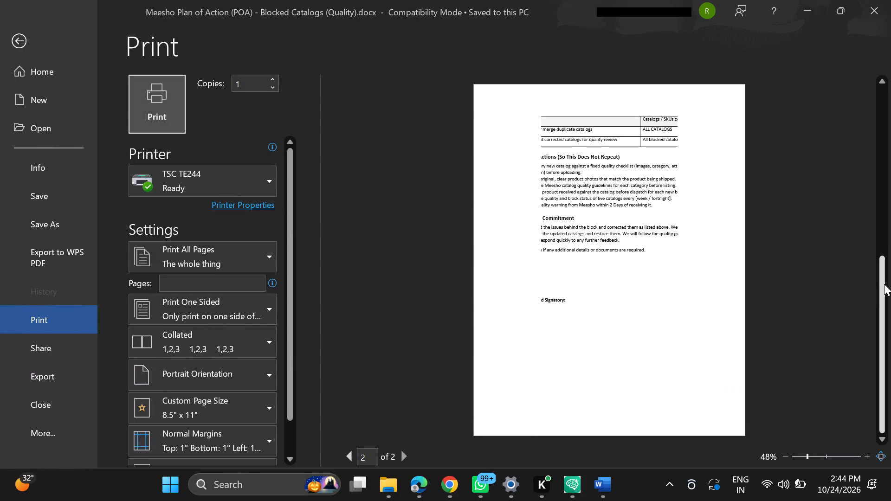
drag(884, 284, 866, 165)
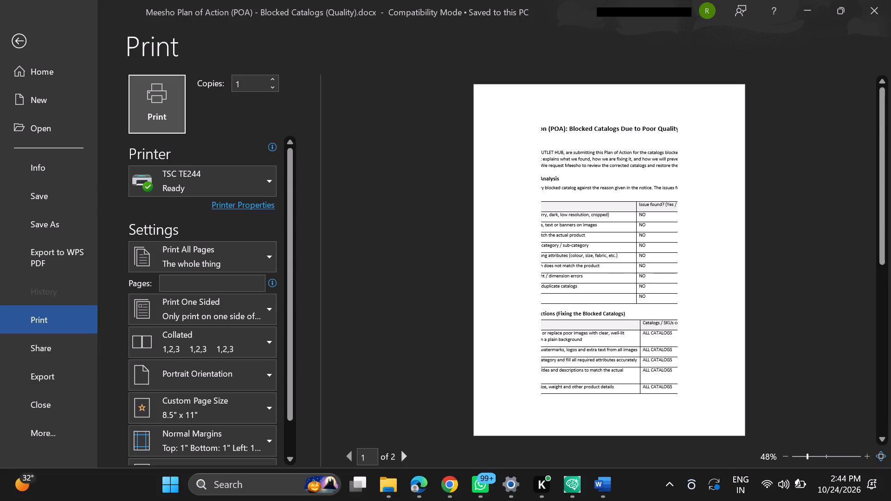
click(269, 180)
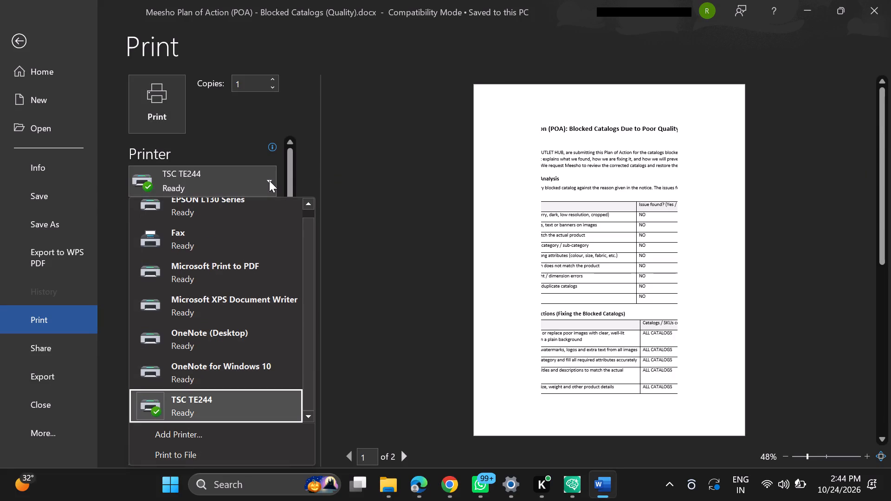
click(226, 216)
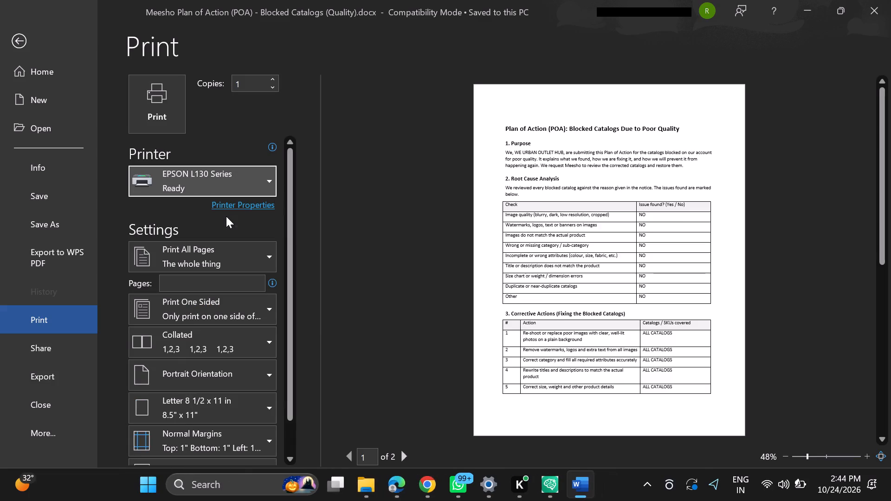
Review the print settings and print one copy of all pages of the Plan of Action.
scroll(564, 297, down, 3)
scroll(564, 297, up, 3)
click(57, 322)
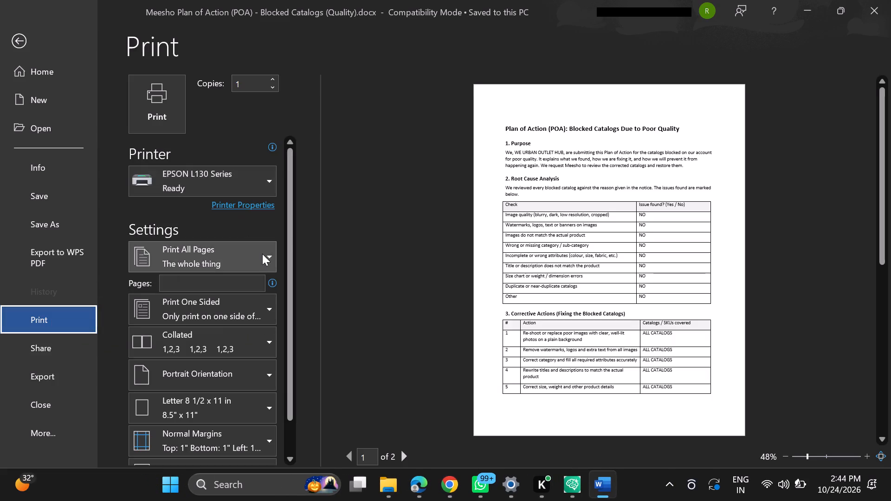
scroll(258, 253, down, 3)
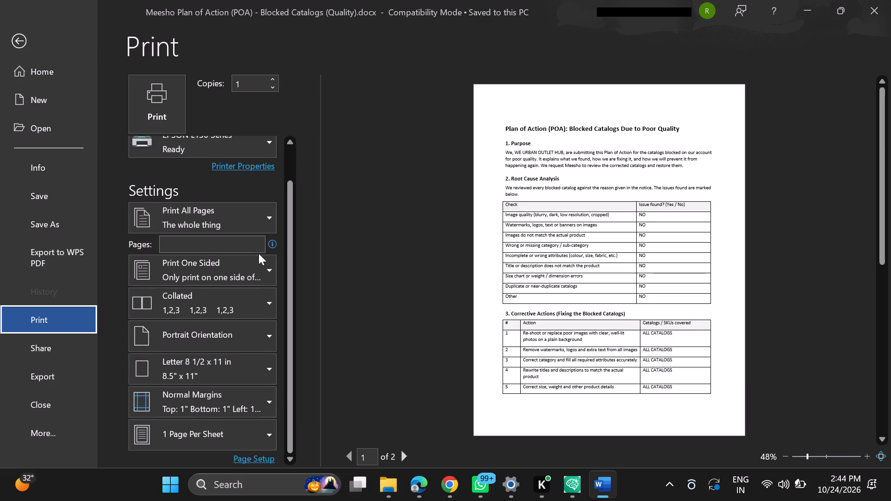
scroll(258, 253, up, 3)
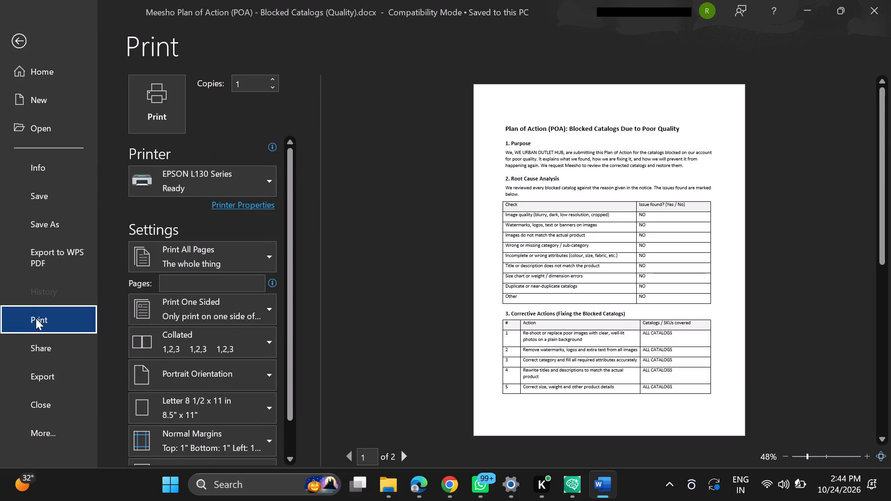
click(36, 318)
click(148, 111)
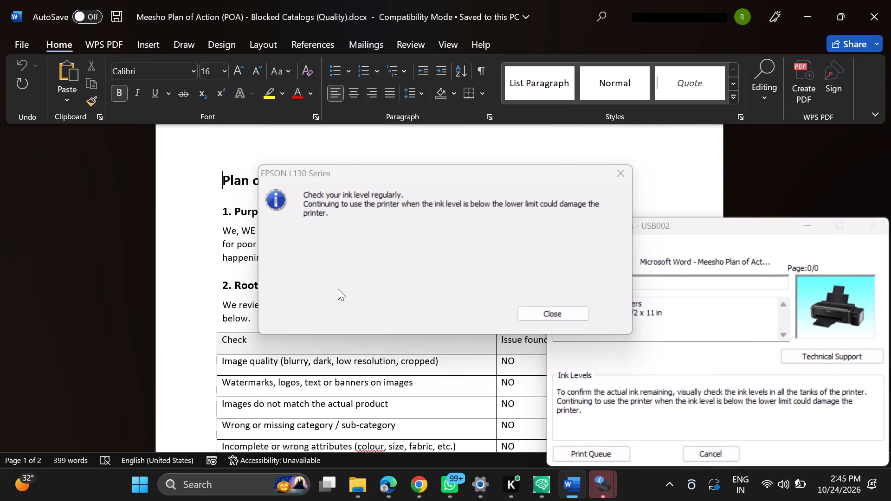
click(559, 317)
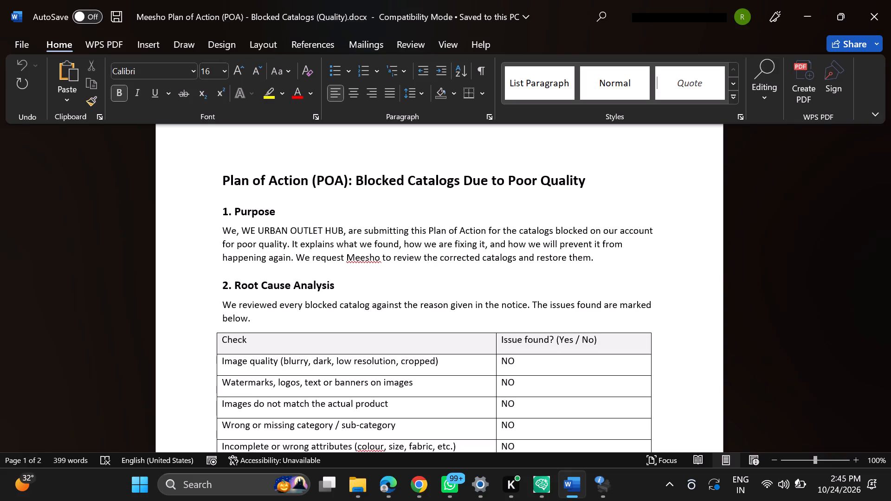
Reread the Plan of Action from the root cause table to the account name, contact and signatory fields.
scroll(559, 317, down, 3)
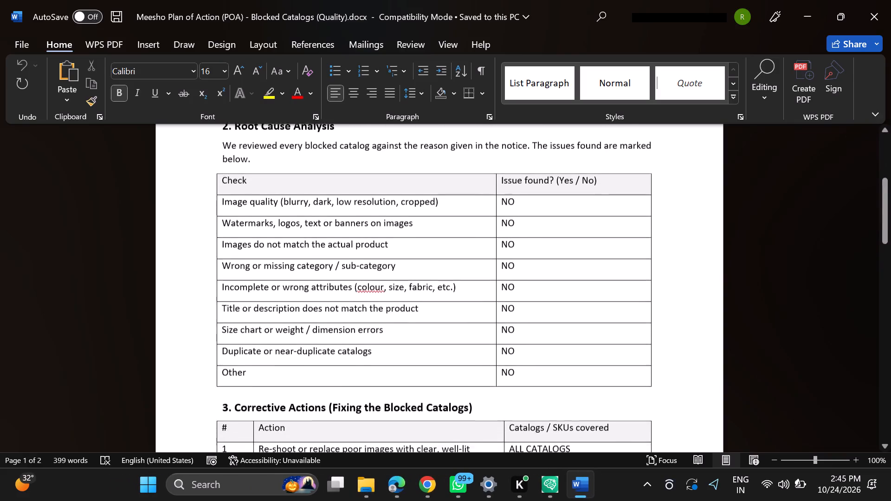
scroll(559, 317, down, 2)
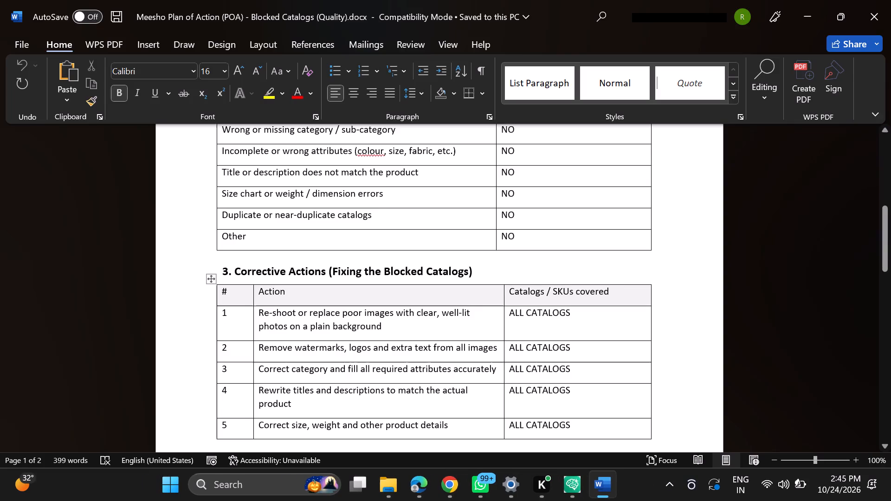
scroll(559, 317, down, 3)
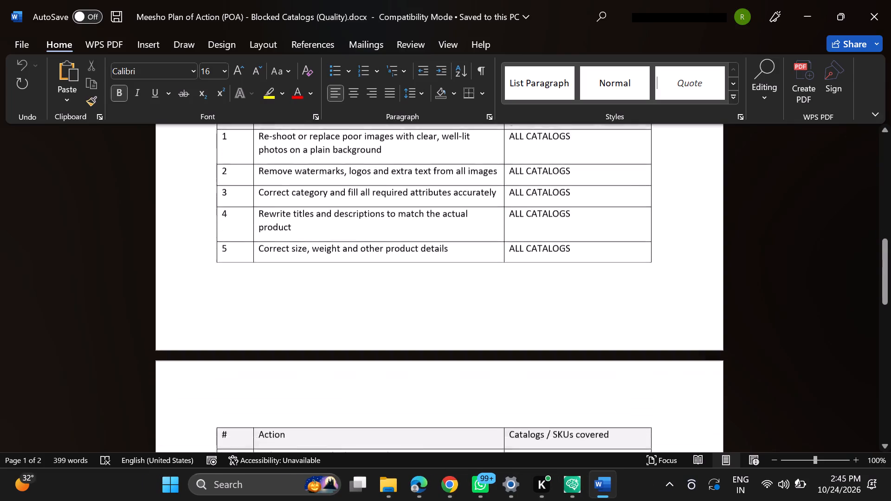
scroll(559, 317, down, 1)
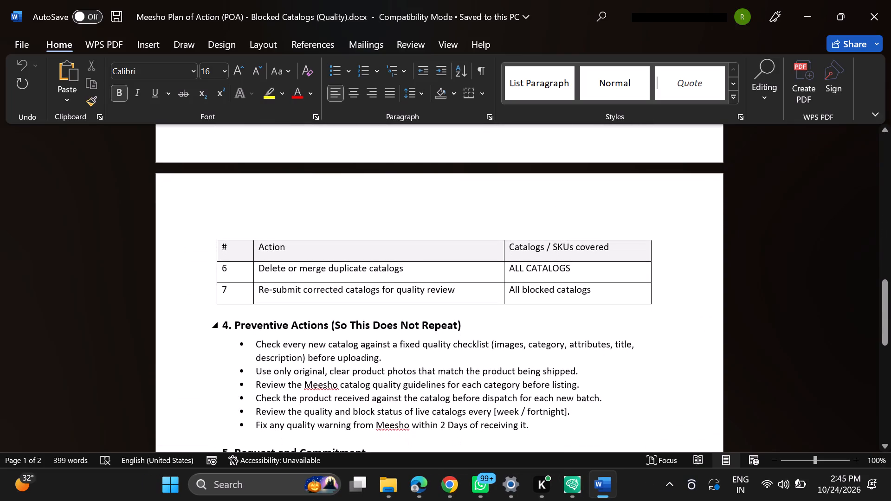
scroll(559, 317, down, 2)
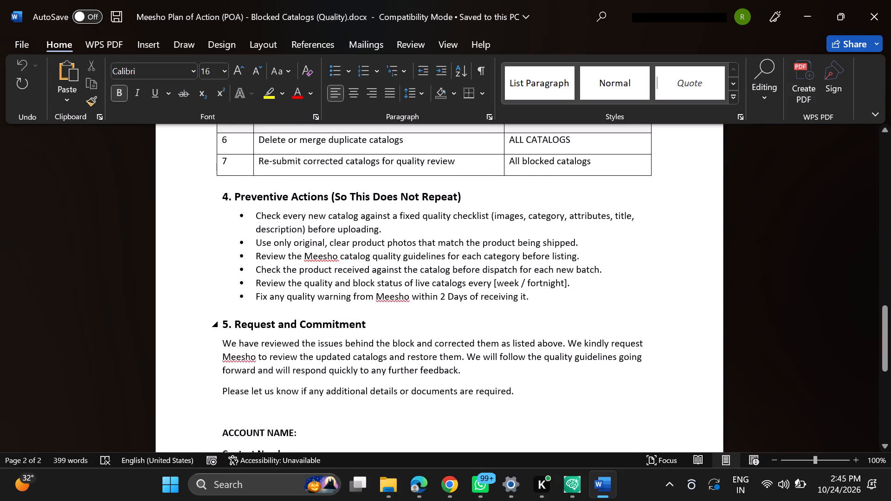
scroll(559, 317, down, 3)
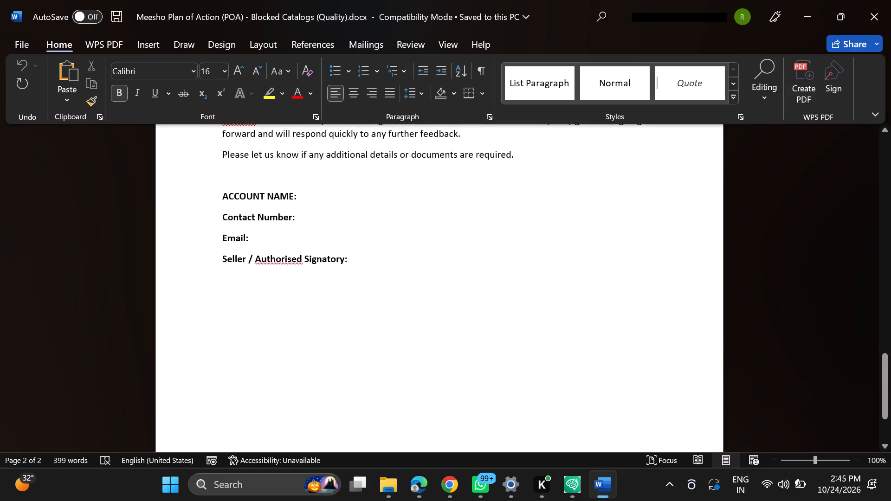
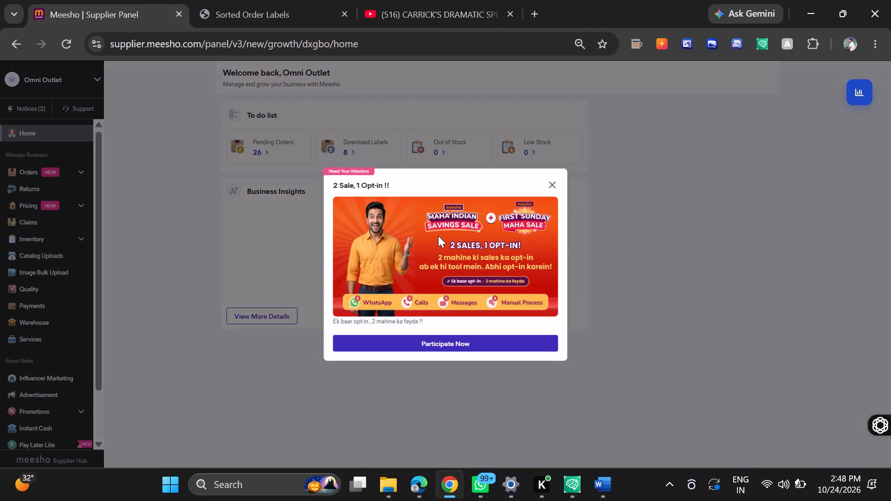
Dismiss the sale opt-in pop-up and open the orders awaiting label download from the to-do list.
click(550, 186)
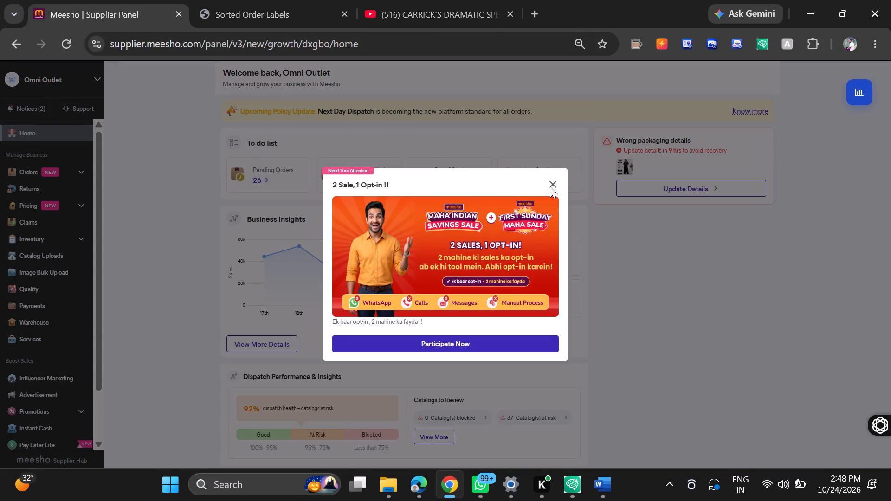
click(348, 175)
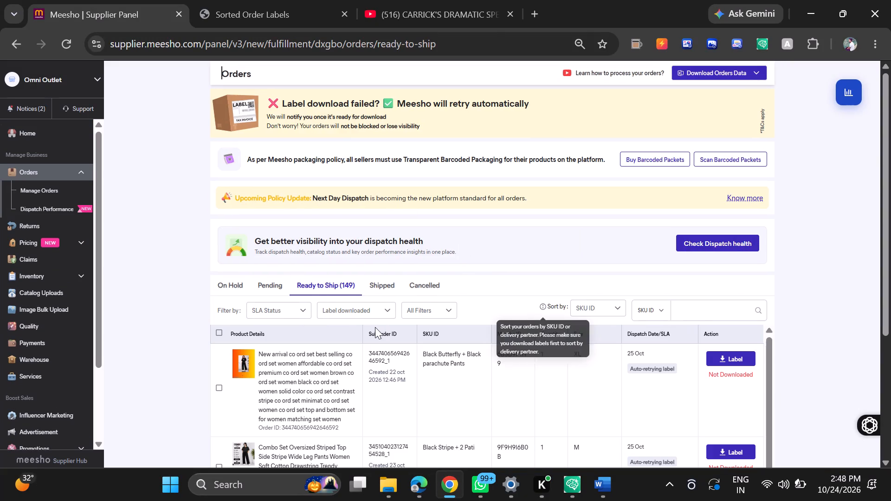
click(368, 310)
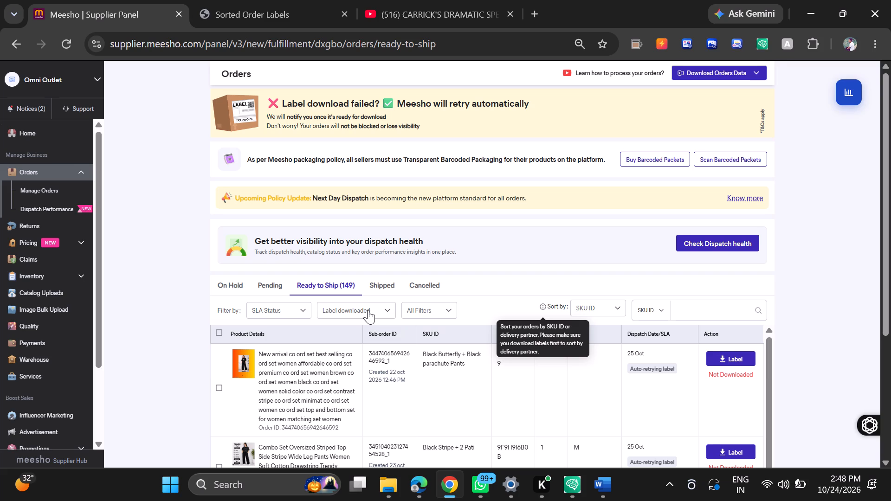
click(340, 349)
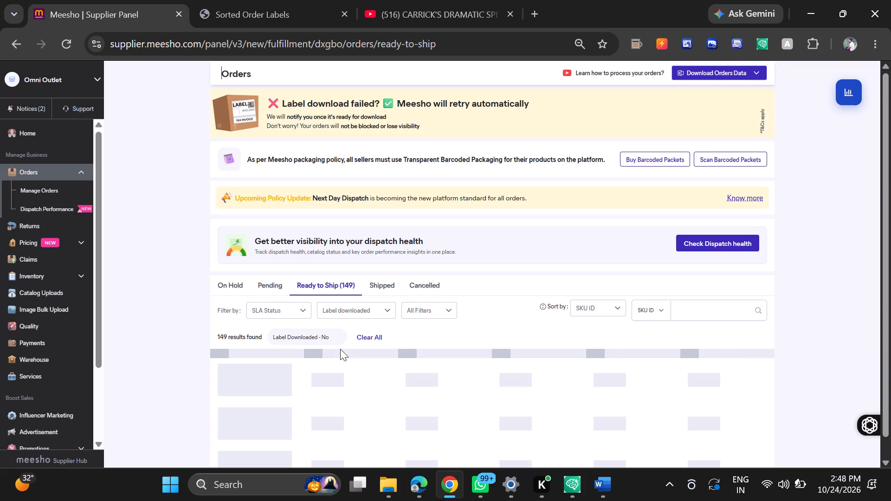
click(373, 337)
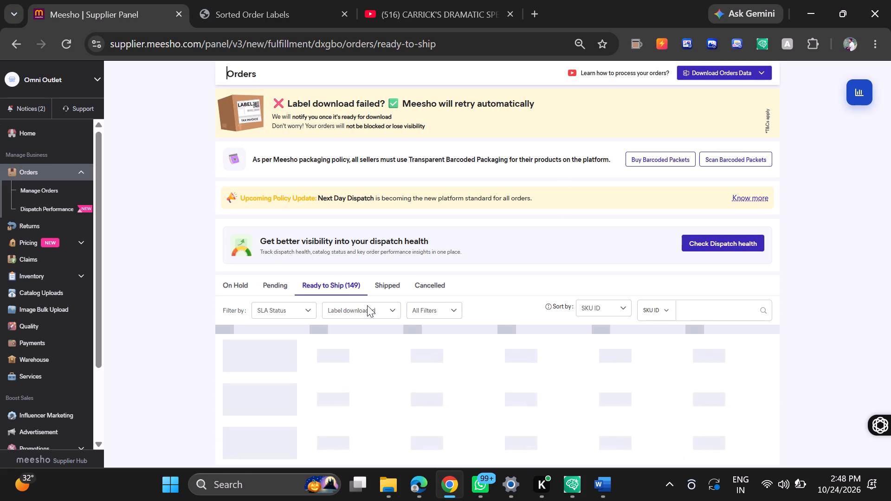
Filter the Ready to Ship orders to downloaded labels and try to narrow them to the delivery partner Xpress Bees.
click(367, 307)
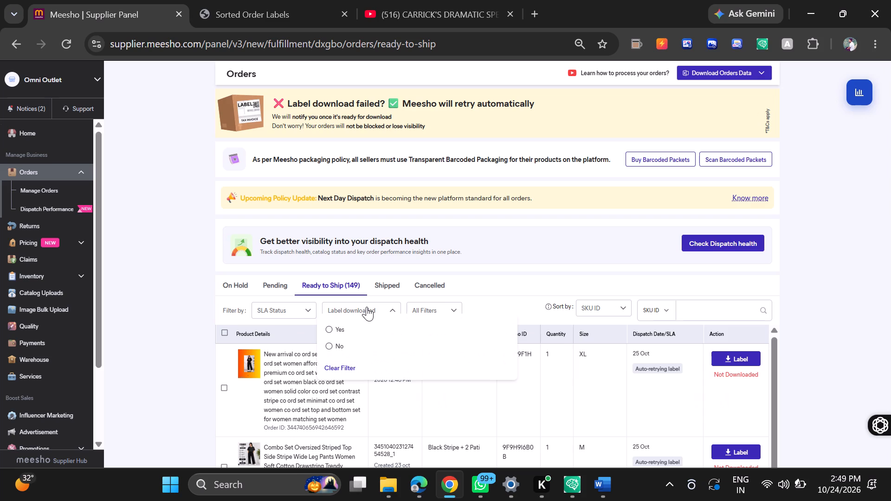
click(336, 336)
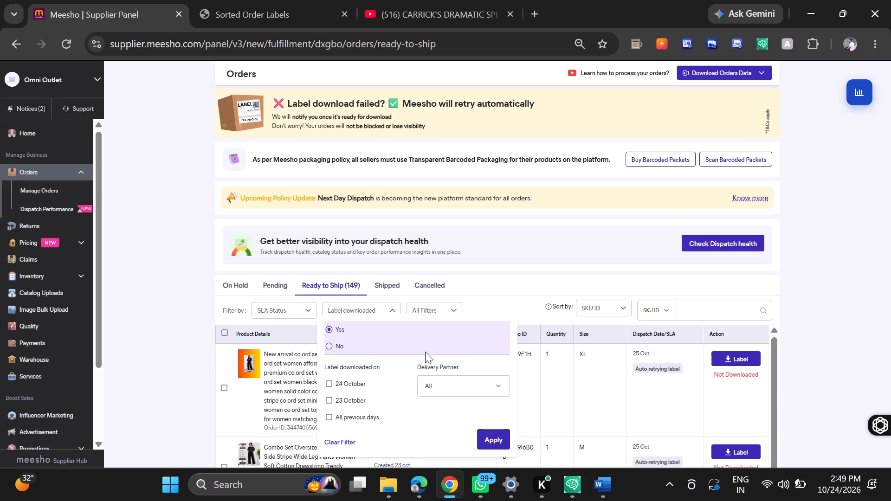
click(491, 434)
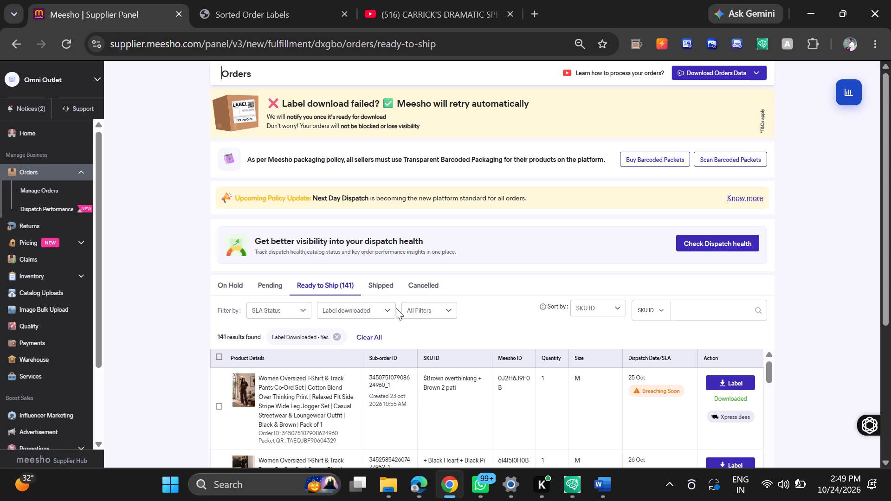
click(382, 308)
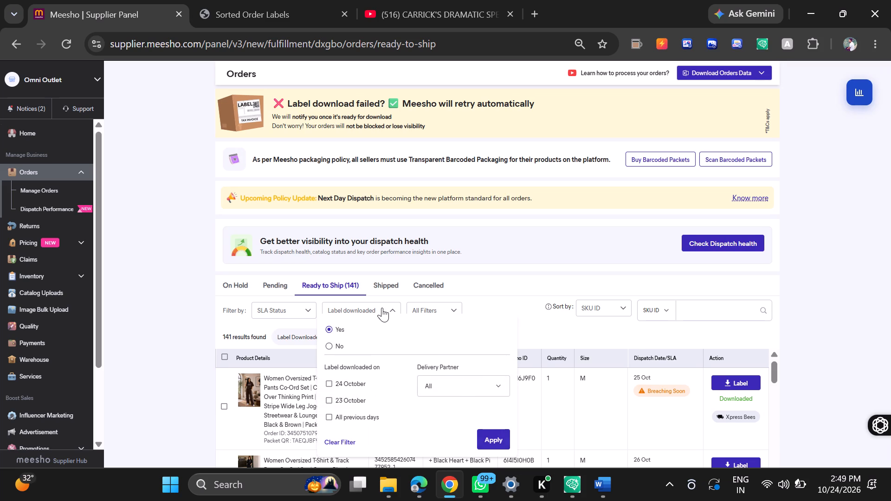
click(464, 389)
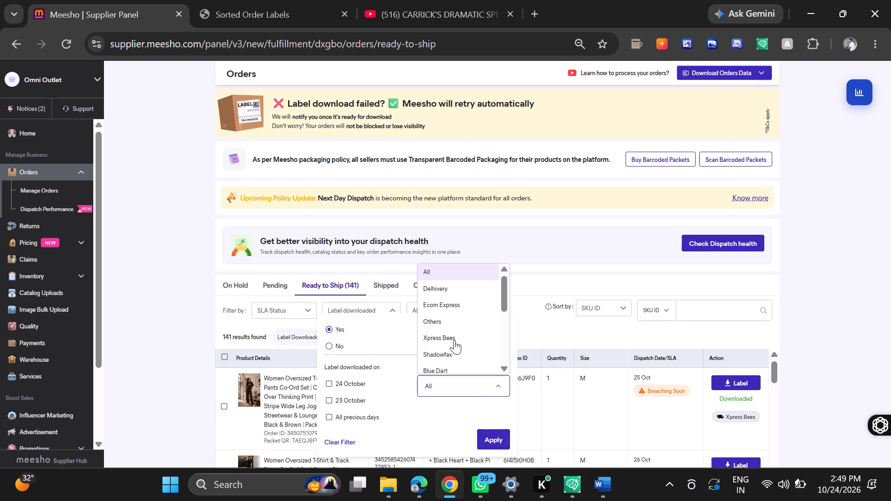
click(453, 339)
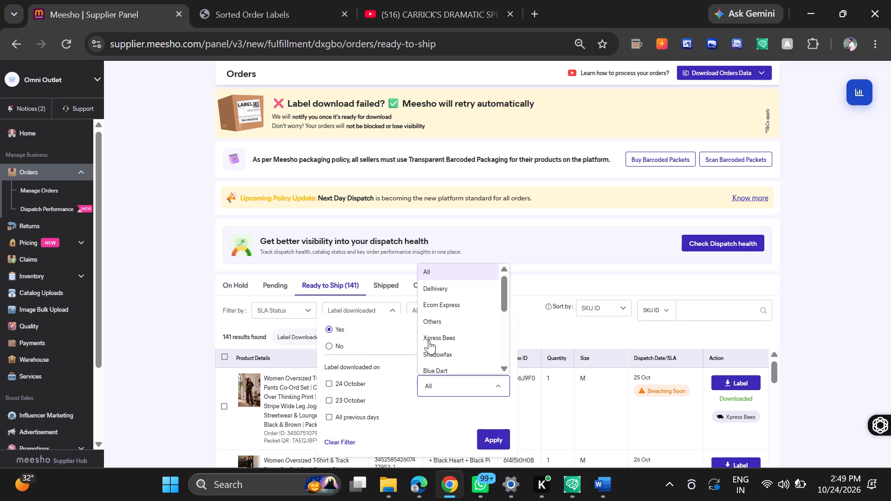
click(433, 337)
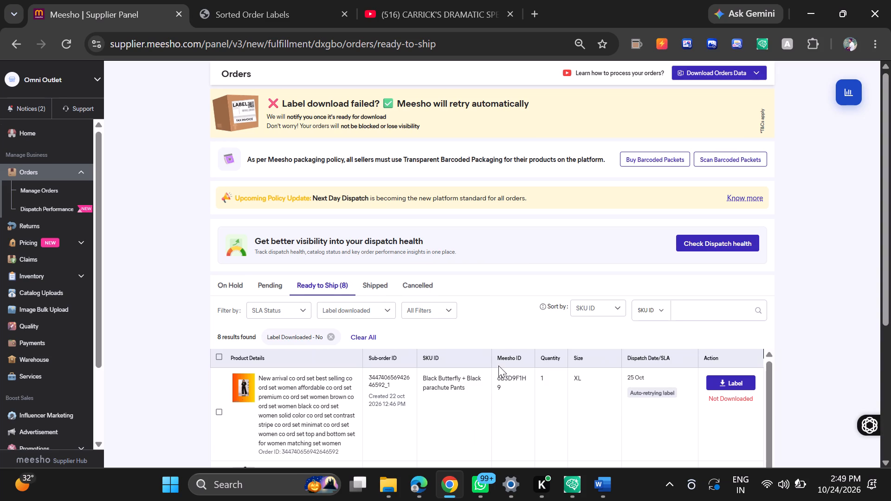
Look through the Ready to Ship orders whose labels have not been downloaded.
scroll(498, 366, down, 2)
scroll(493, 292, down, 3)
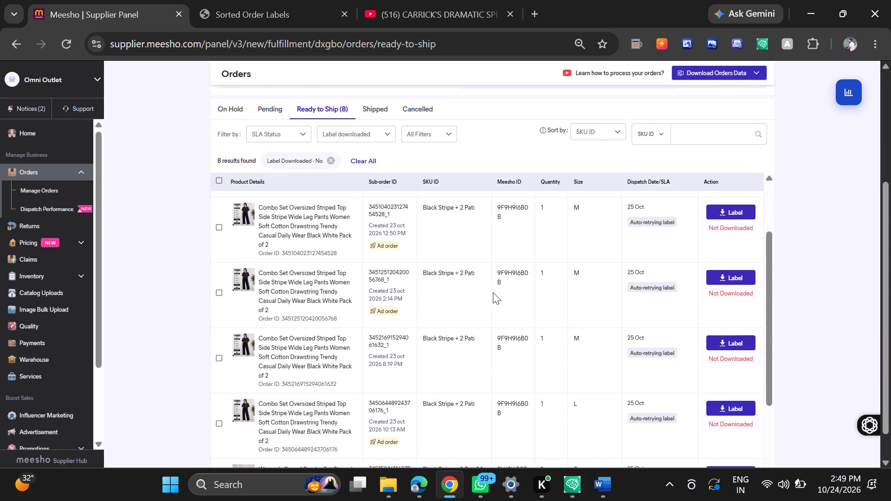
scroll(493, 292, down, 9)
scroll(493, 292, up, 5)
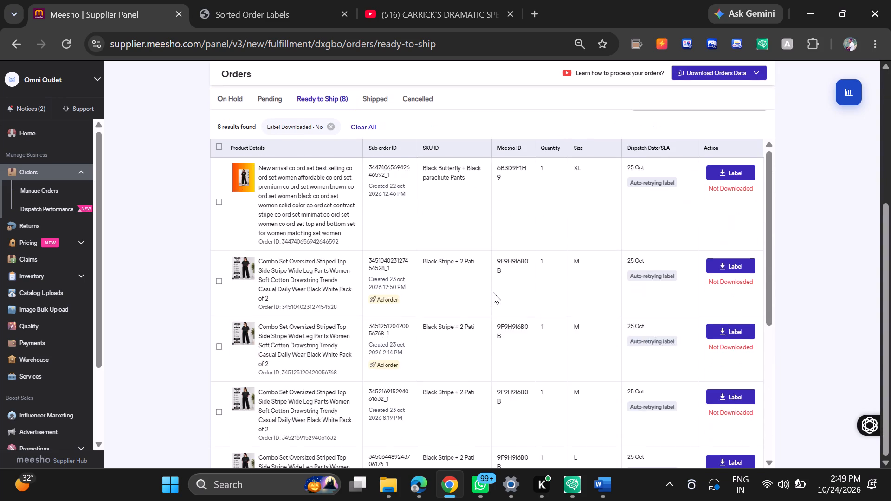
scroll(493, 292, up, 3)
Clear the current filter and filter the Ready to Ship orders by Label downloaded Yes and delivery partner Xpress Bees.
click(370, 337)
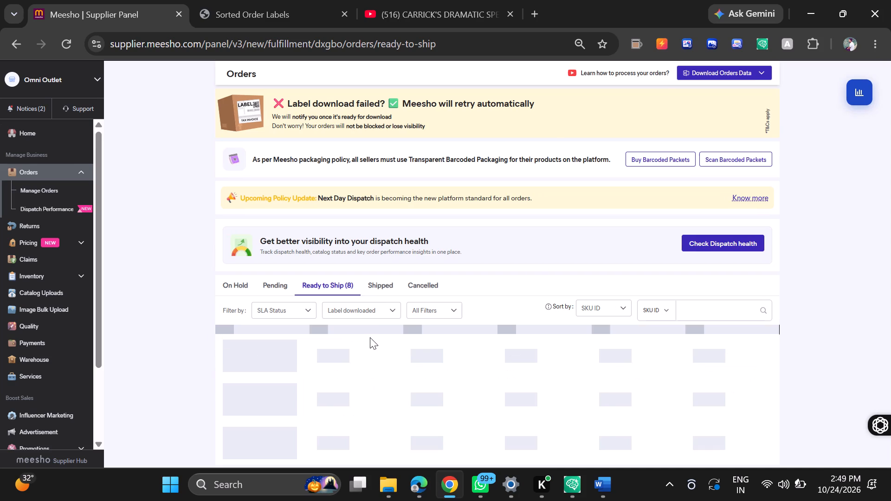
click(371, 311)
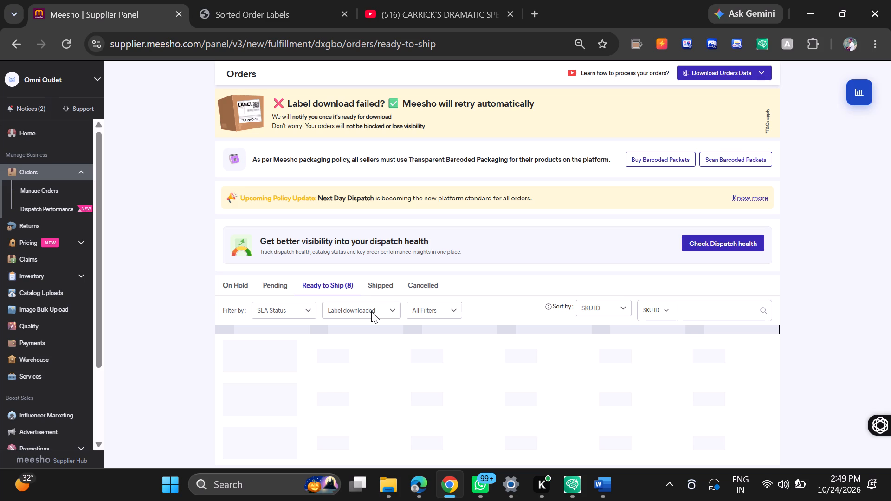
click(339, 328)
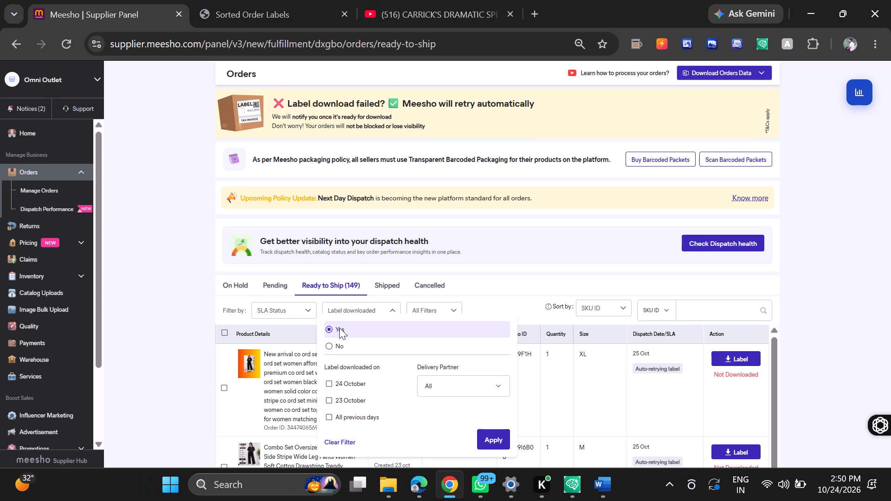
click(461, 383)
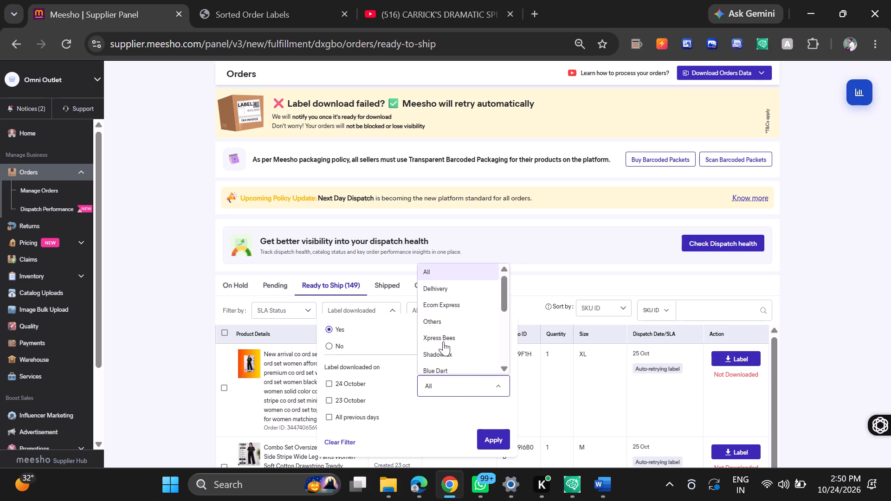
click(438, 332)
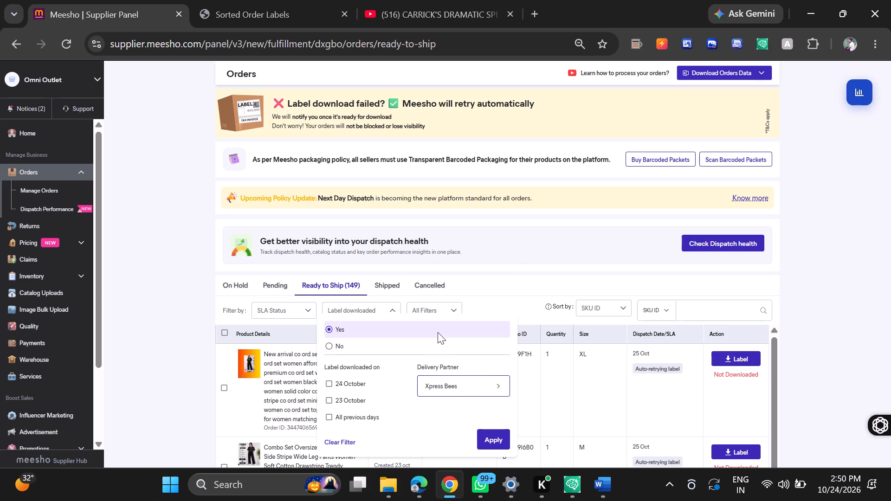
click(494, 436)
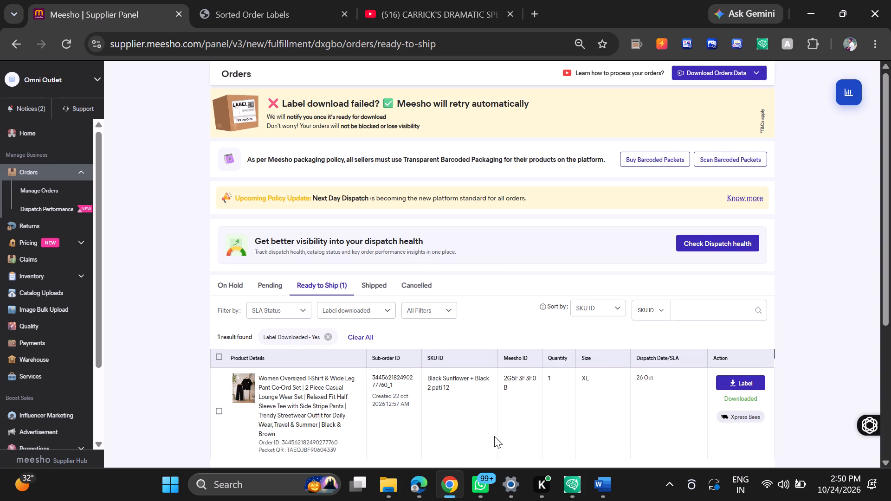
View the enlarged product image of the Black Sunflower + Black 2 pati 12 order and close it.
scroll(494, 436, down, 2)
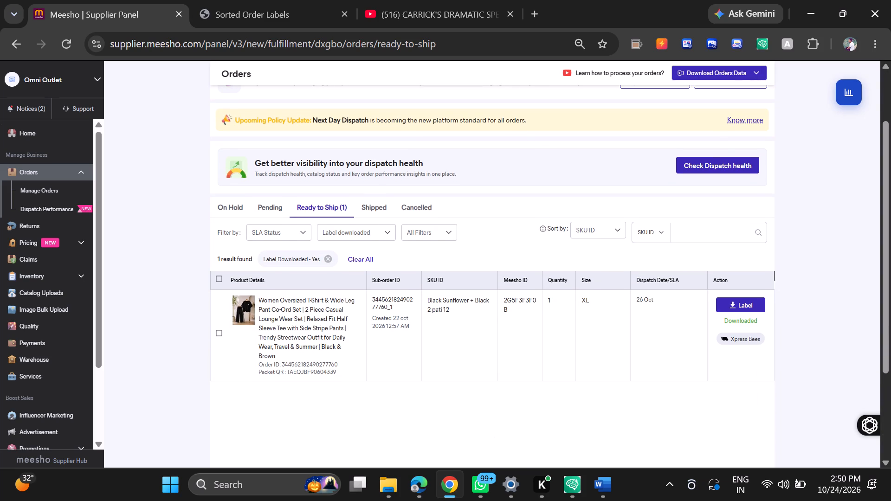
click(245, 308)
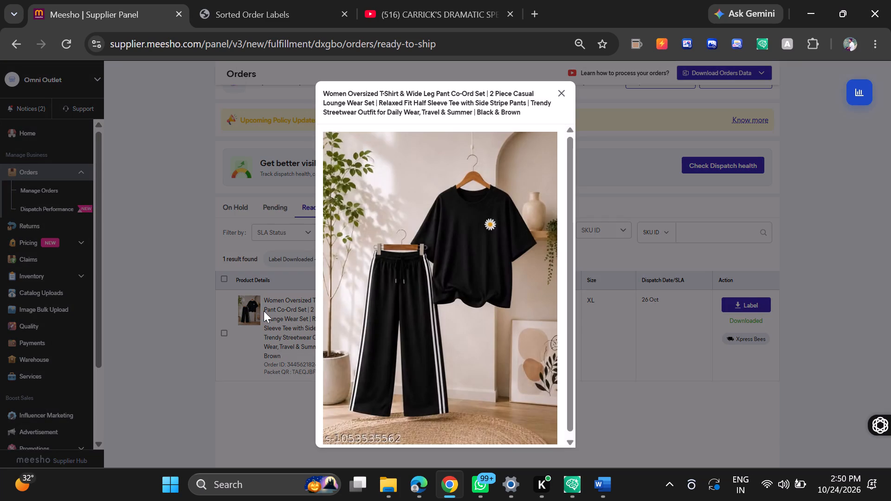
click(227, 398)
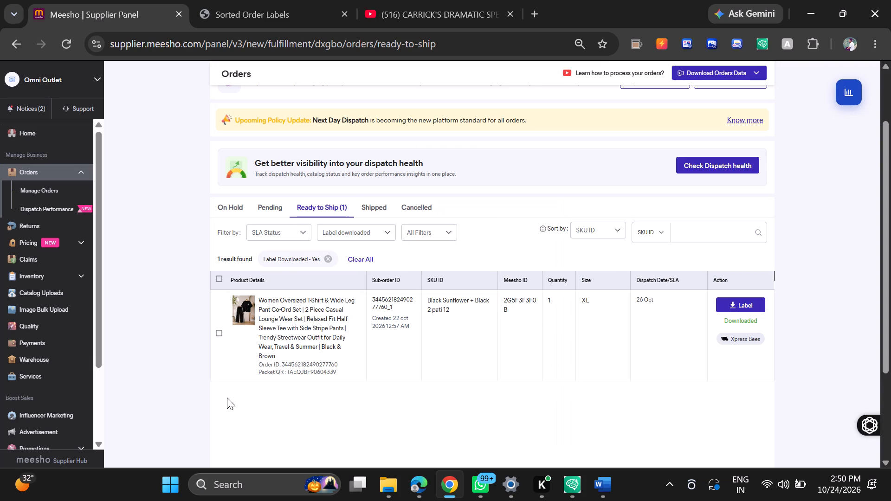
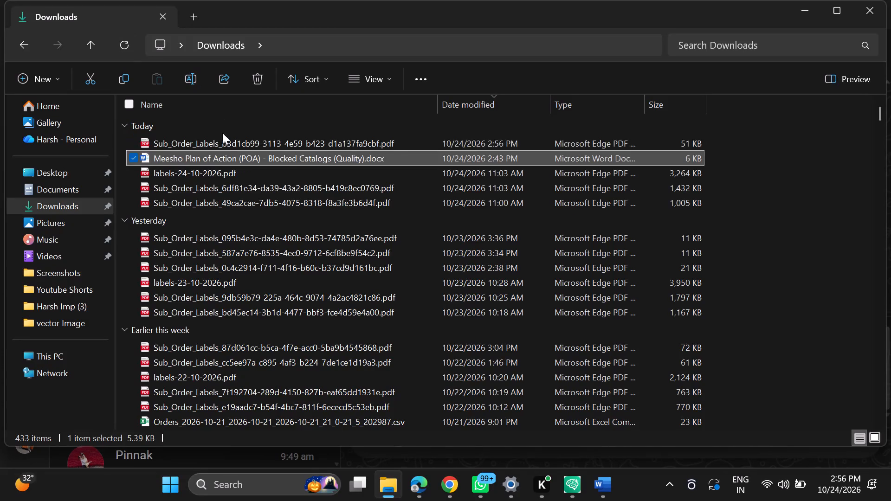
Open today's Sub_Order_Labels_b3d1cb99 PDF from Downloads in a maximized window and look through its label pages to the end.
double_click(222, 138)
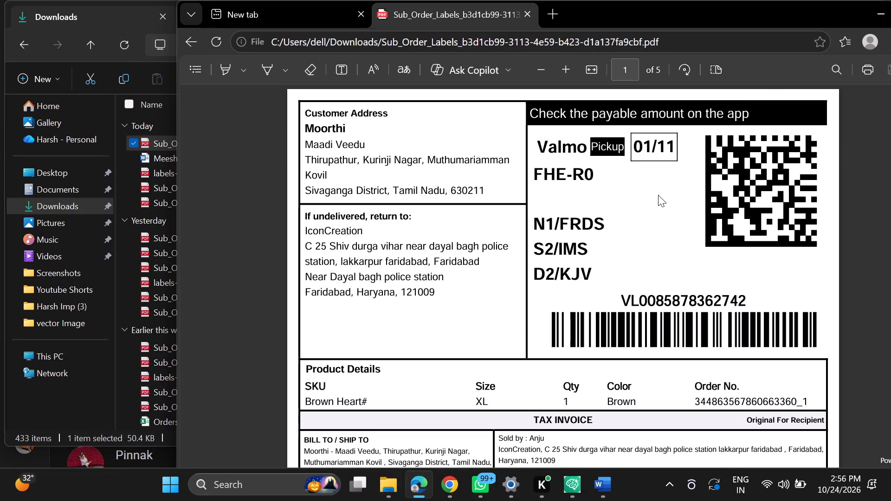
double_click(720, 17)
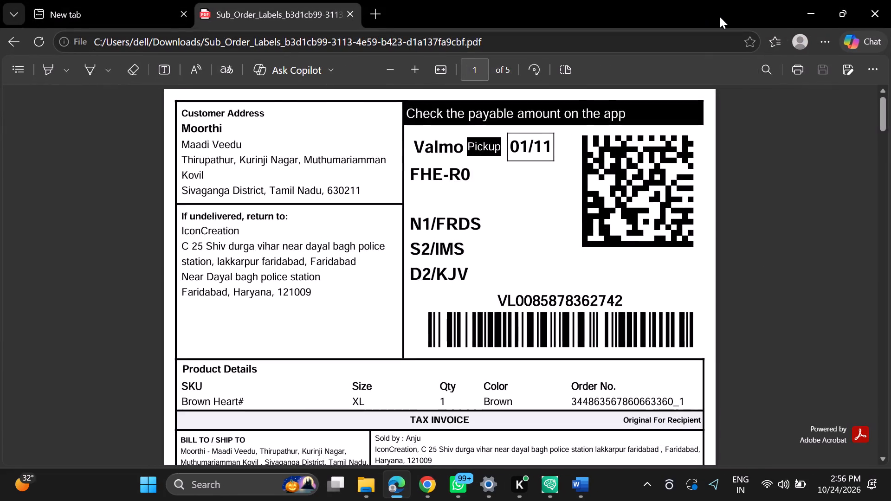
scroll(624, 244, down, 9)
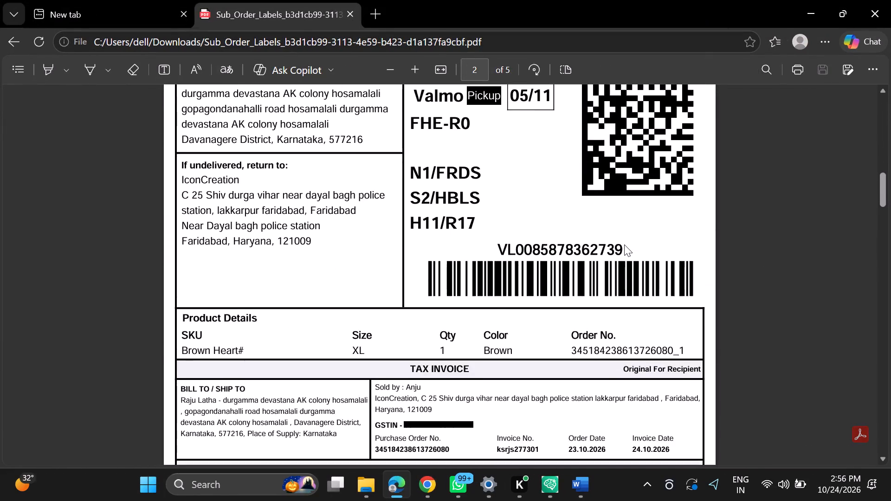
scroll(624, 244, down, 10)
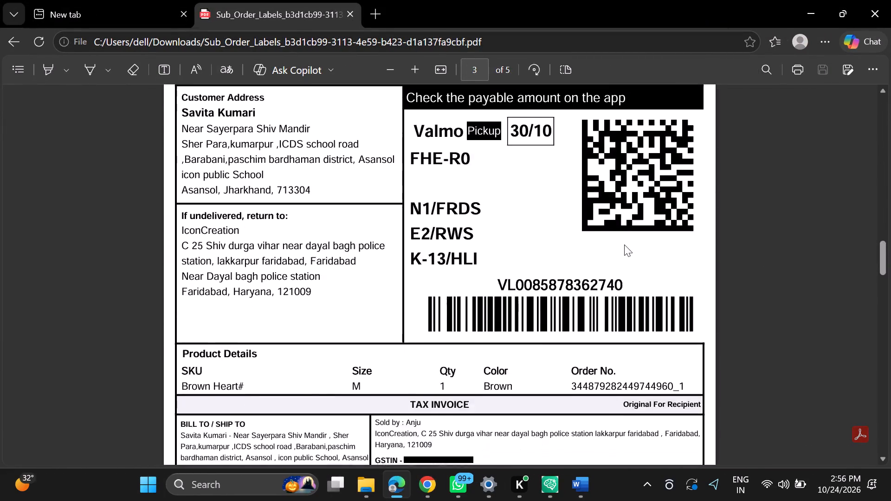
scroll(624, 244, down, 14)
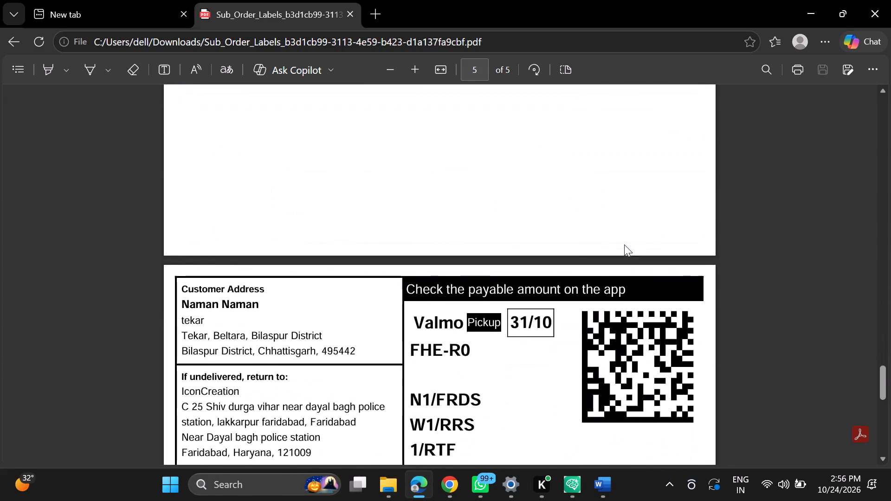
scroll(624, 244, down, 11)
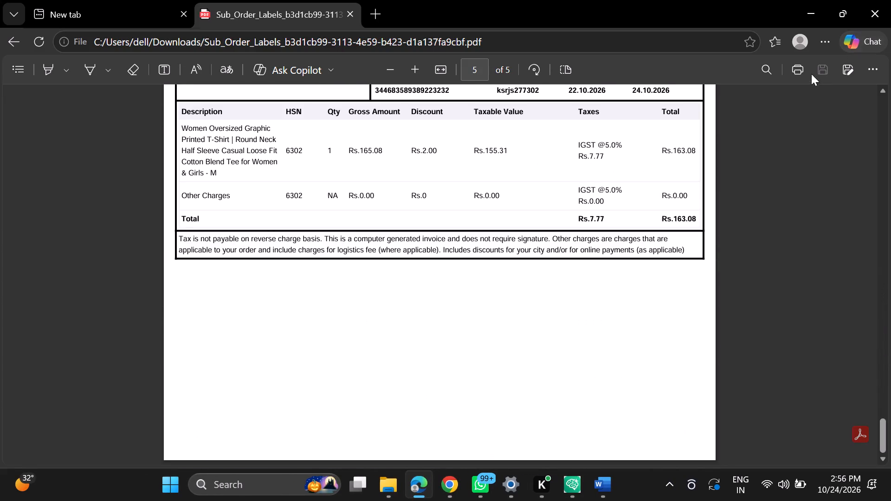
Start printing the opened Sub_Order_Labels PDF.
click(799, 69)
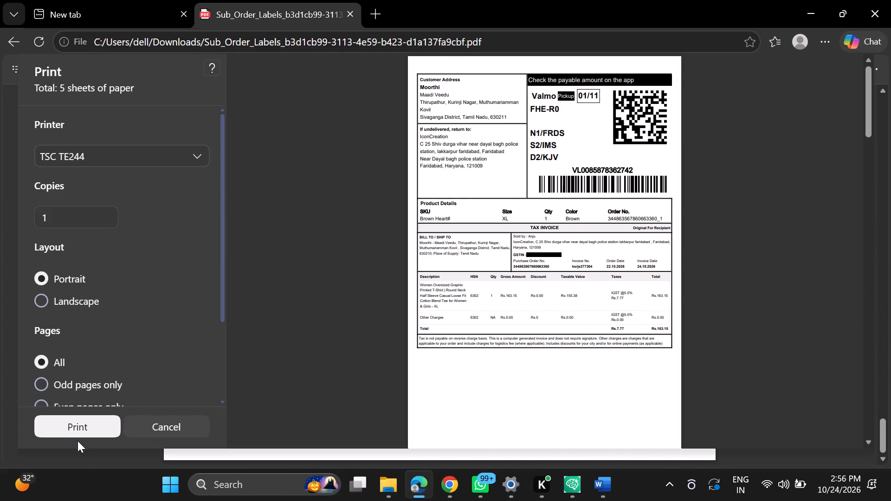
Print one portrait copy of all label pages on the TSC TE244 printer and close the PDF and its browser window.
click(79, 428)
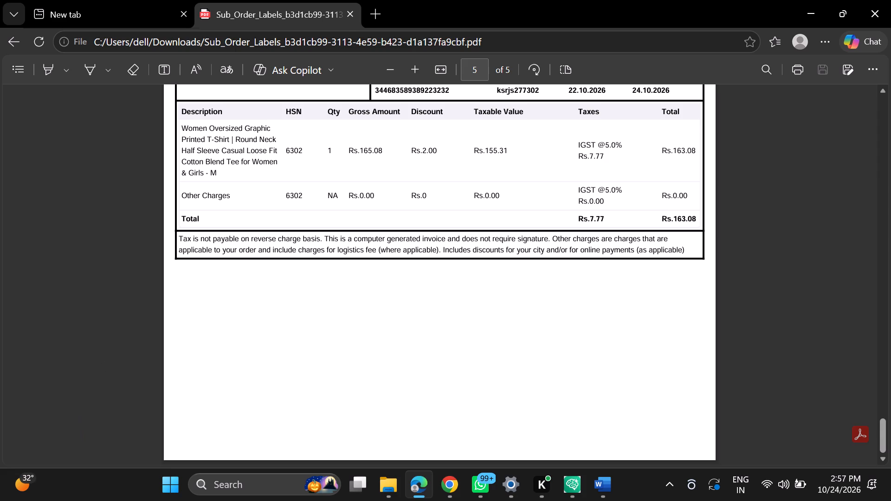
click(349, 14)
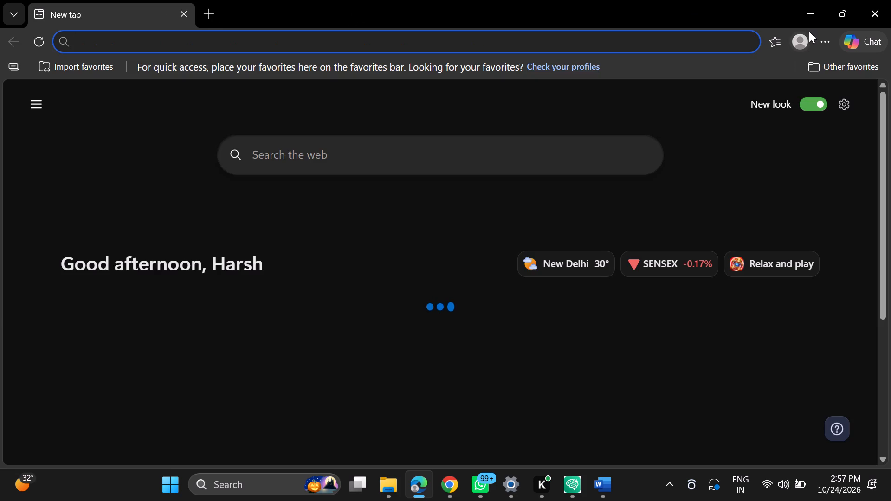
click(878, 11)
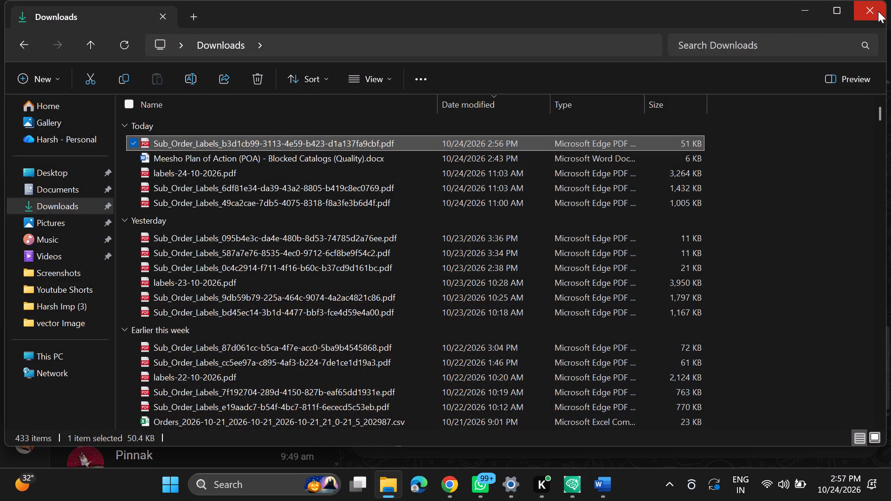
Switch to the open Word document Meesho Plan of Action (POA) - Blocked Catalogs (Quality).
key(alt+Tab)
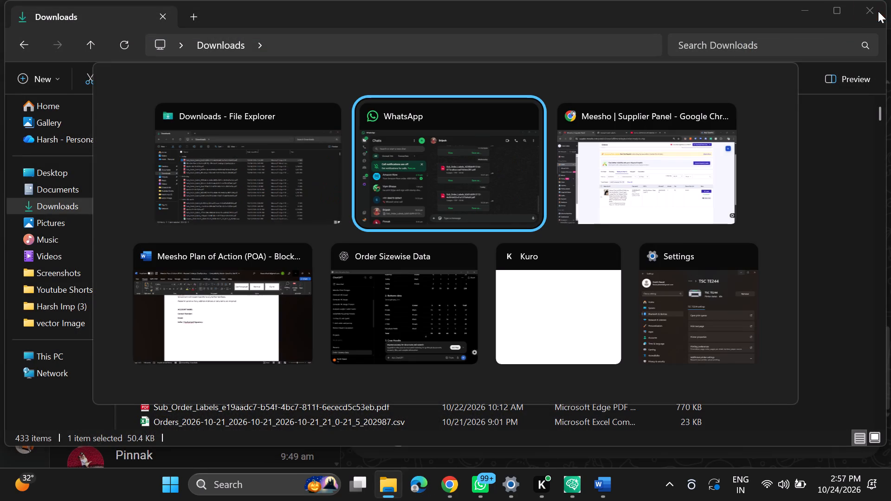
key(alt+Tab)
key(alt+Tab)
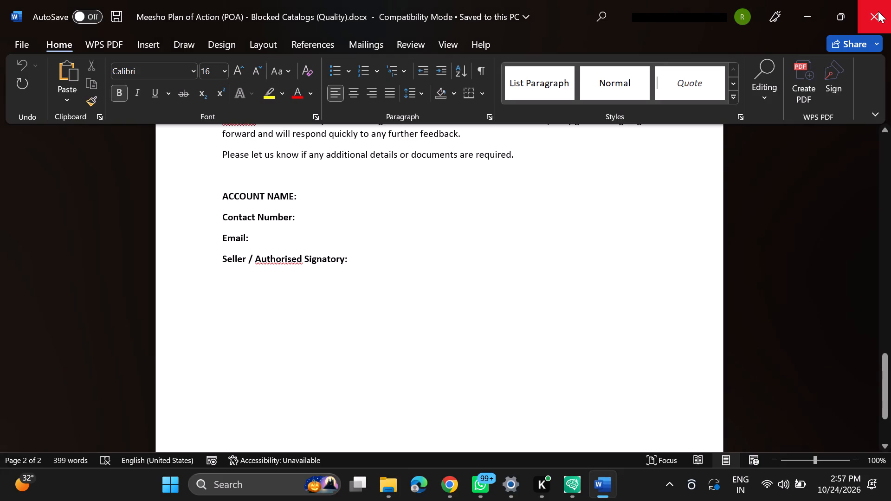